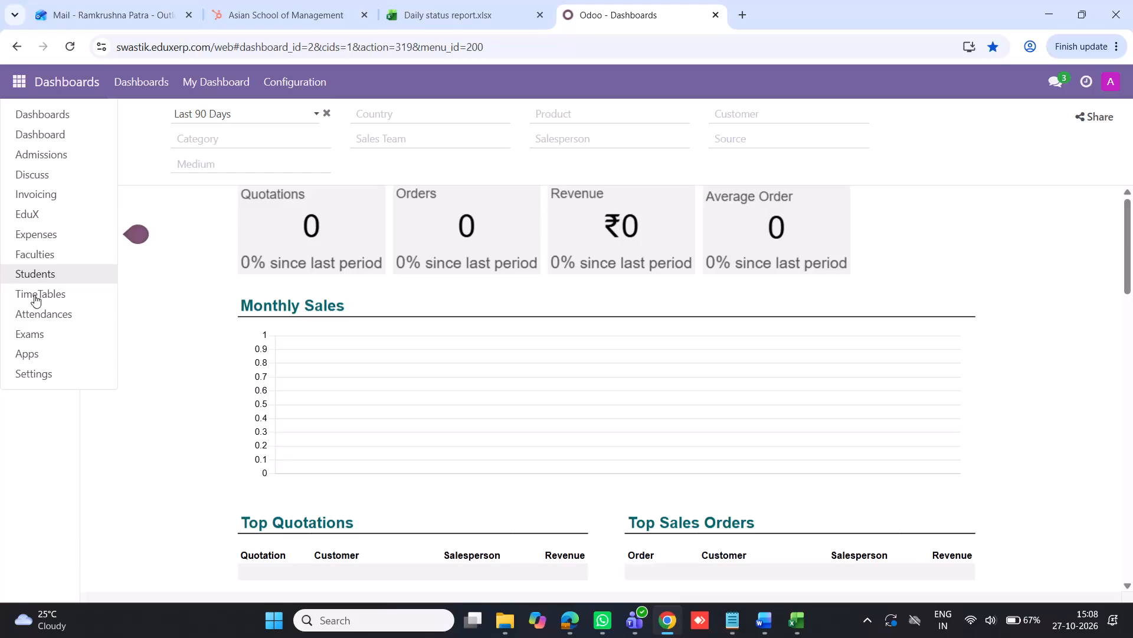
Open the Exams module.
{"action": "left_click", "coordinate": [40, 338]}
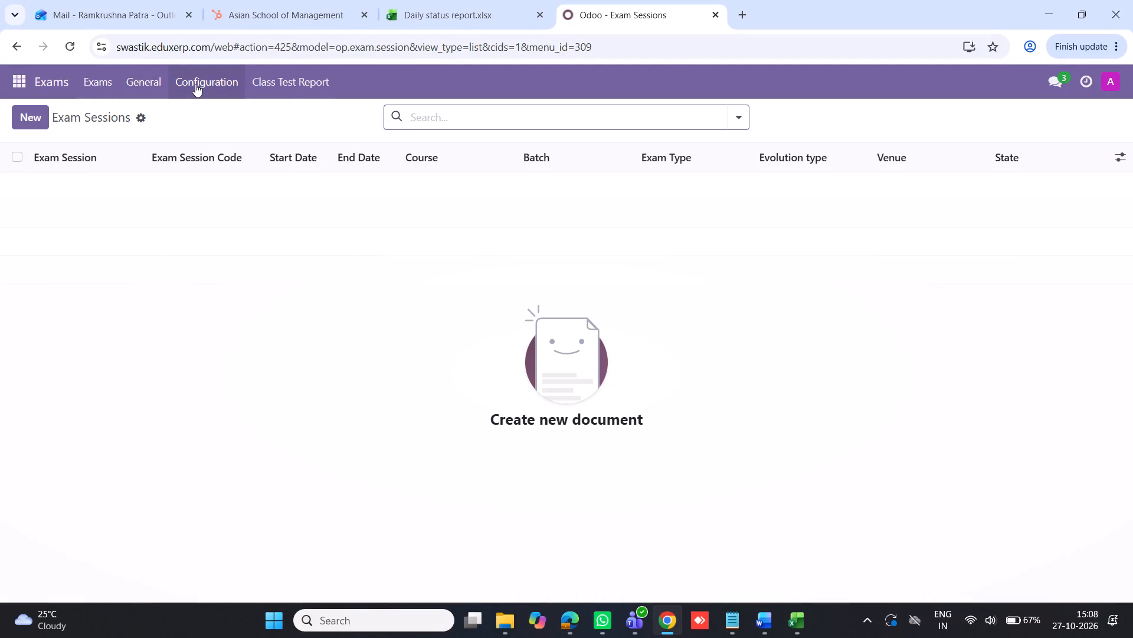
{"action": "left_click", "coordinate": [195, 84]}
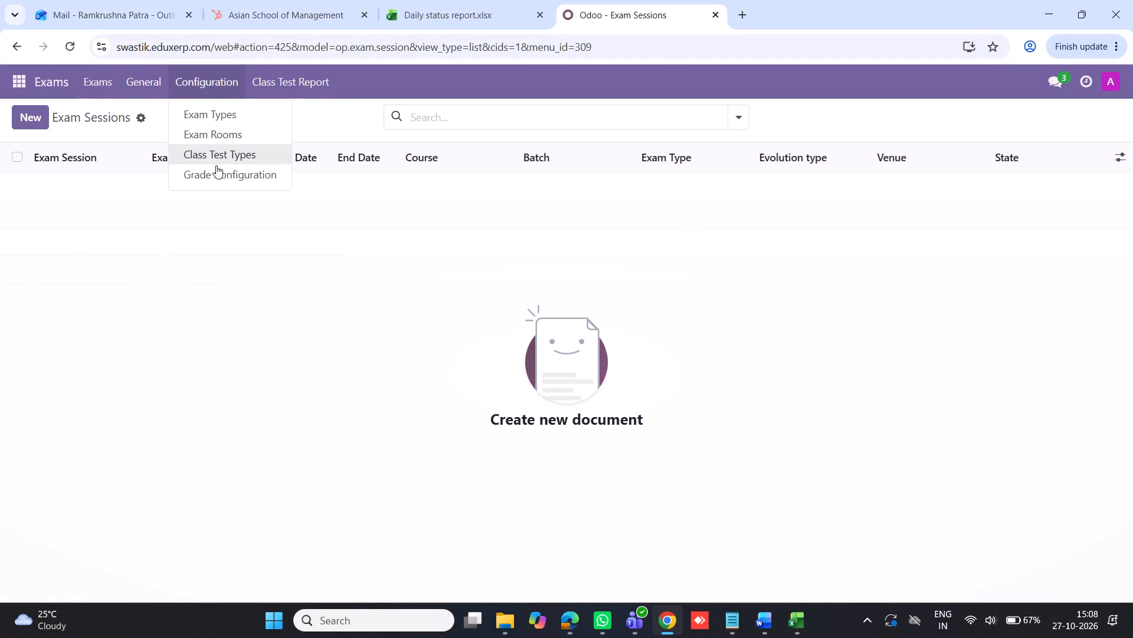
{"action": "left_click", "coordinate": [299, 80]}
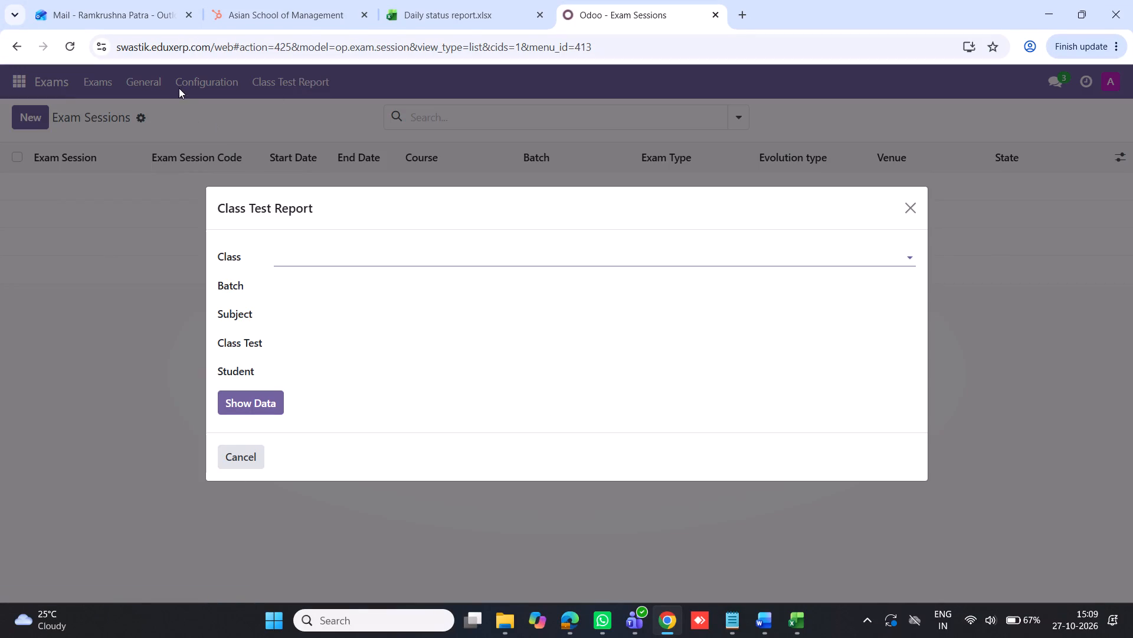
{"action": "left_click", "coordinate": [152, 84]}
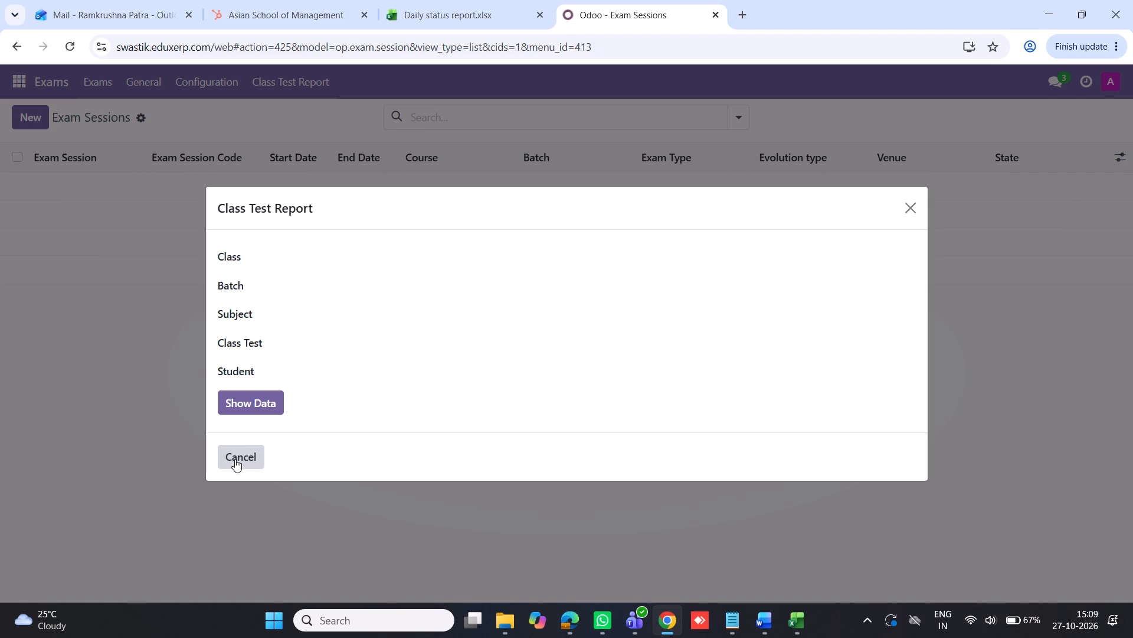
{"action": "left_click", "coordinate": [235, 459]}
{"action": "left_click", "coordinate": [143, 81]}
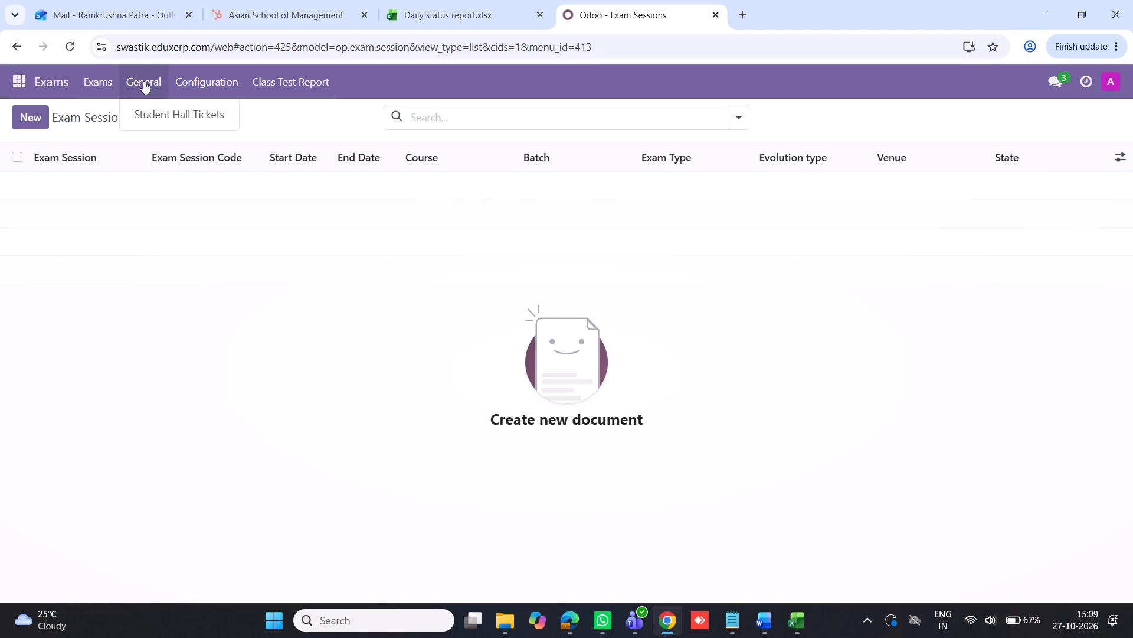
Open a blank record in Class Tests and examine its details, student marks and marks import sections.
{"action": "left_click", "coordinate": [117, 177]}
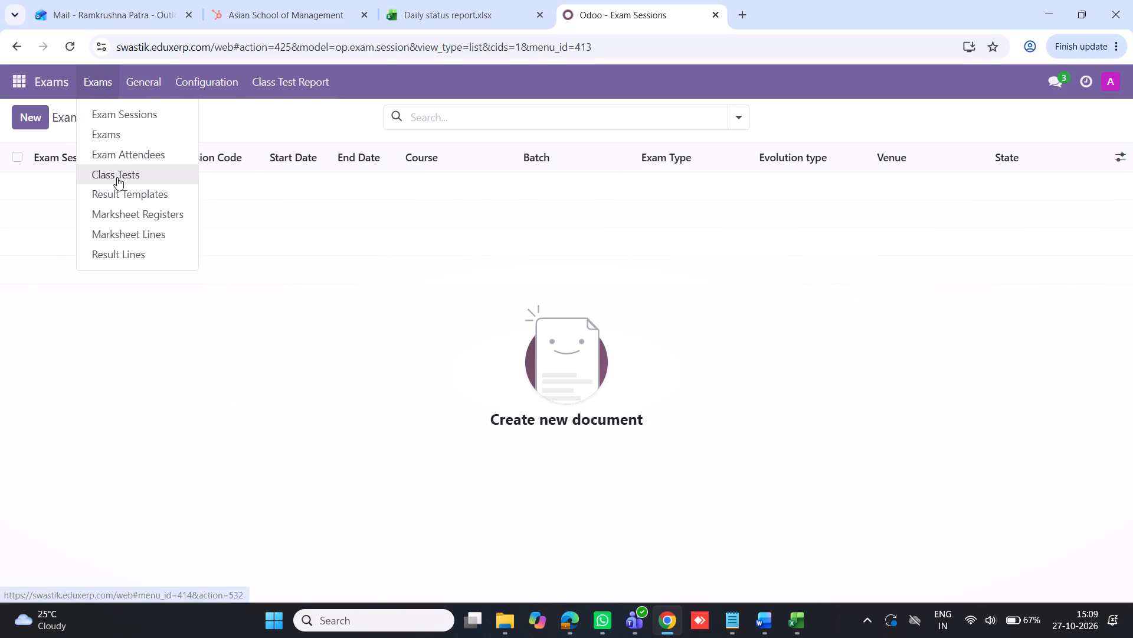
{"action": "left_click", "coordinate": [35, 119]}
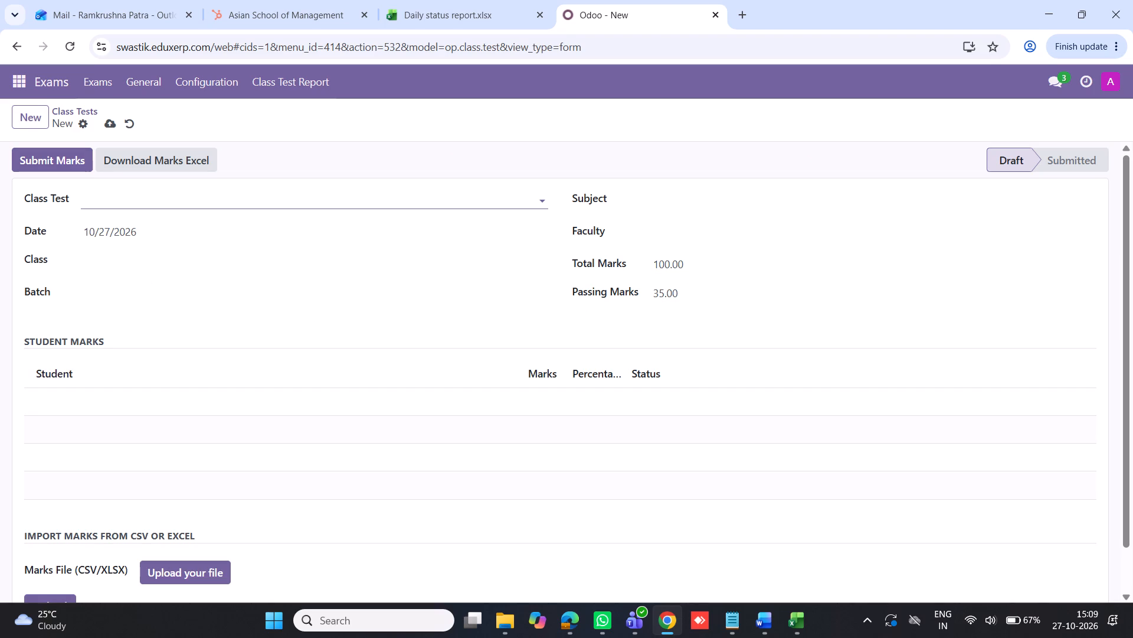
{"action": "scroll", "coordinate": [193, 382], "scroll_direction": "down", "scroll_amount": 3}
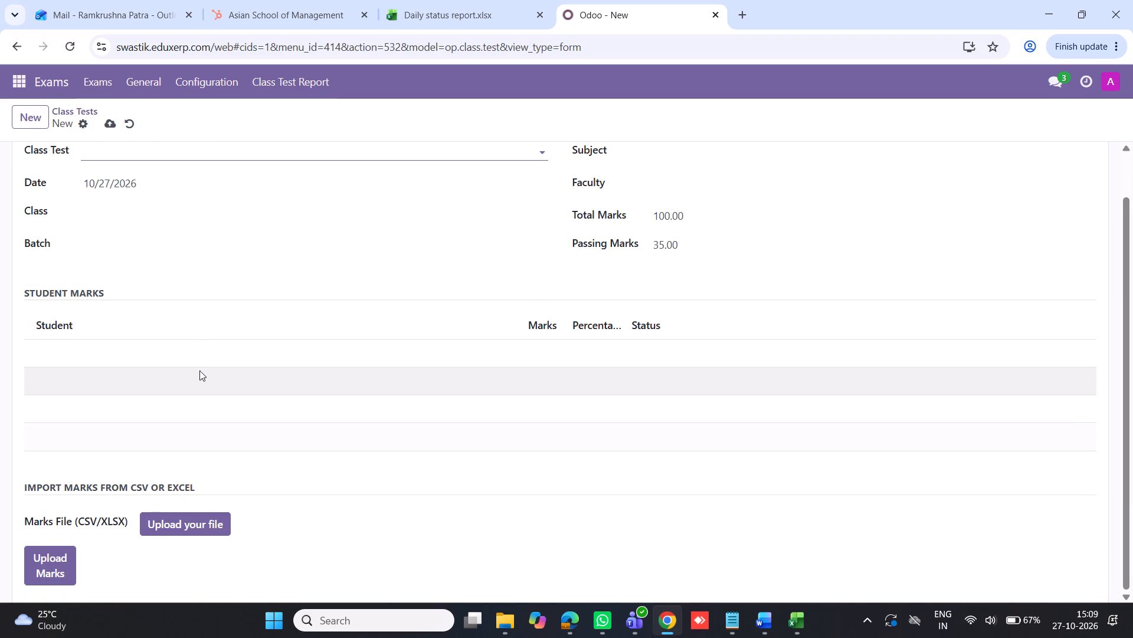
{"action": "scroll", "coordinate": [240, 339], "scroll_direction": "up", "scroll_amount": 4}
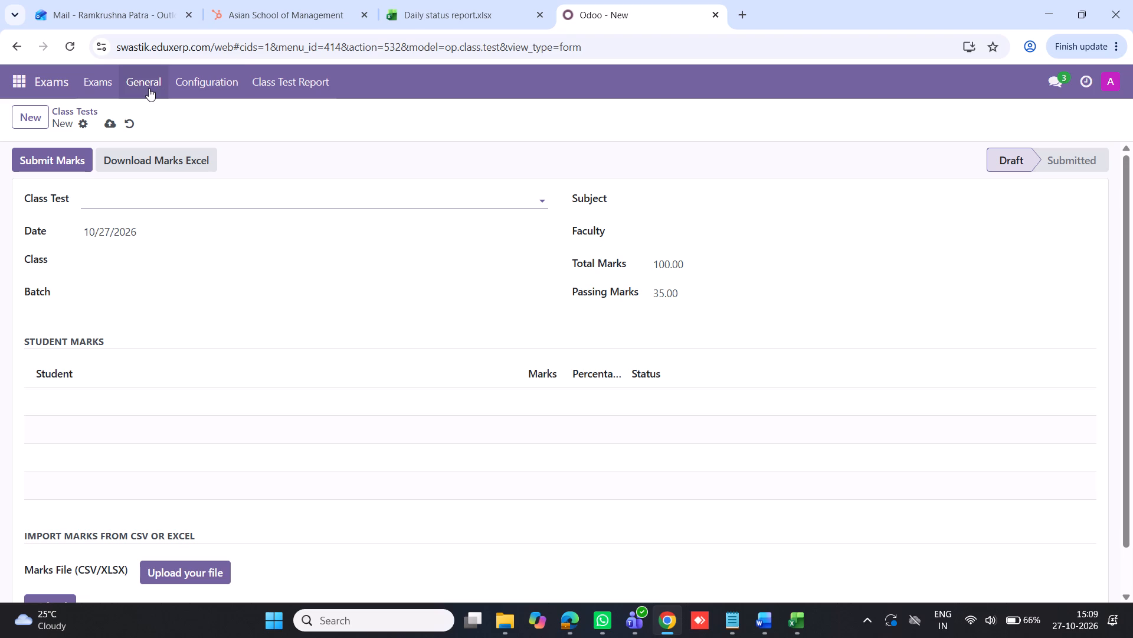
Create and save a class test type named "Class Test October", checking the current month in the system calendar.
{"action": "left_click", "coordinate": [199, 84]}
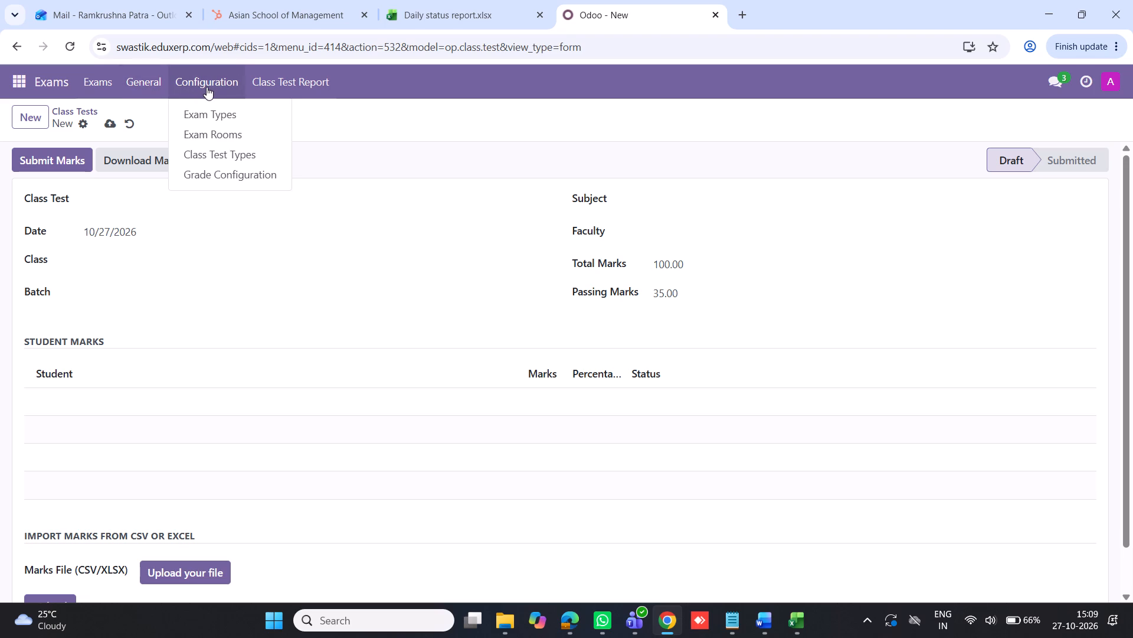
{"action": "left_click", "coordinate": [232, 154]}
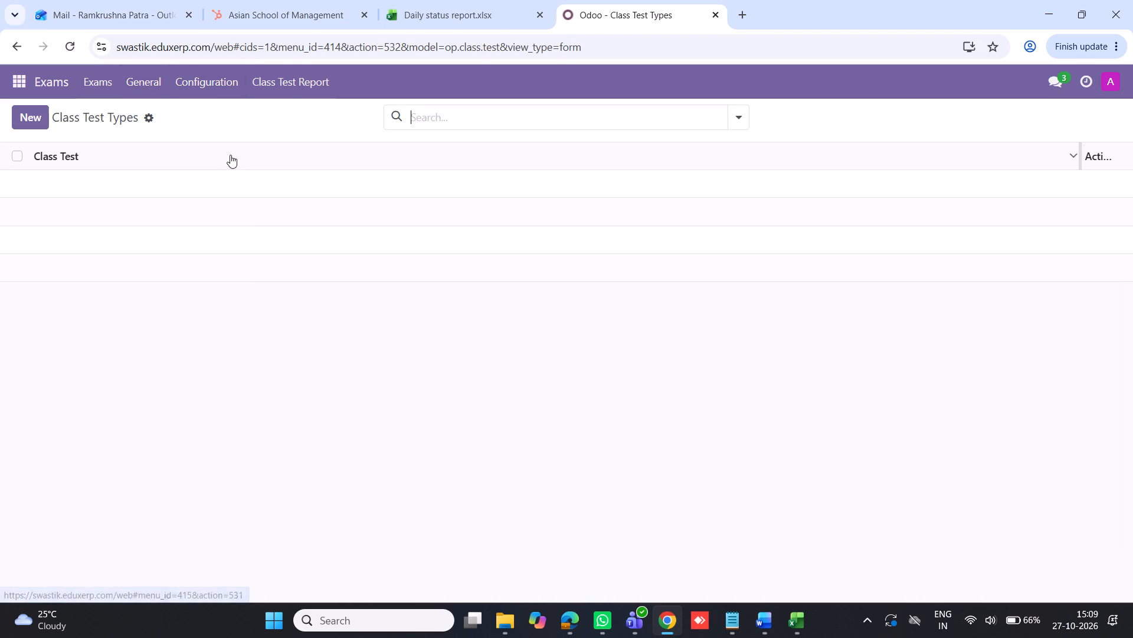
{"action": "left_click", "coordinate": [33, 119]}
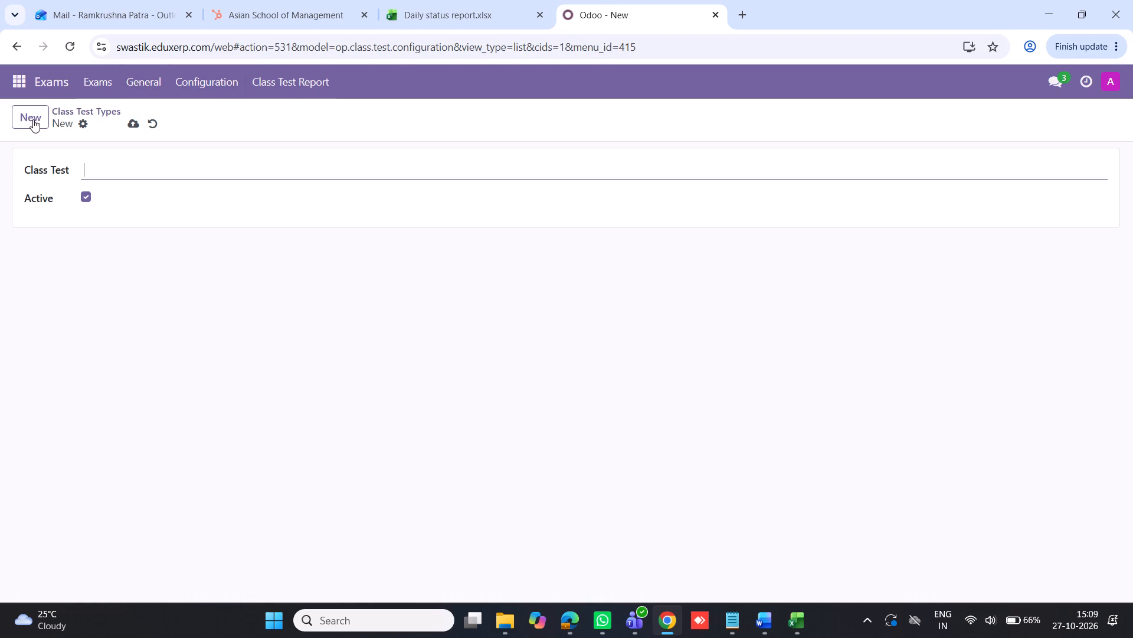
{"action": "left_click", "coordinate": [104, 169]}
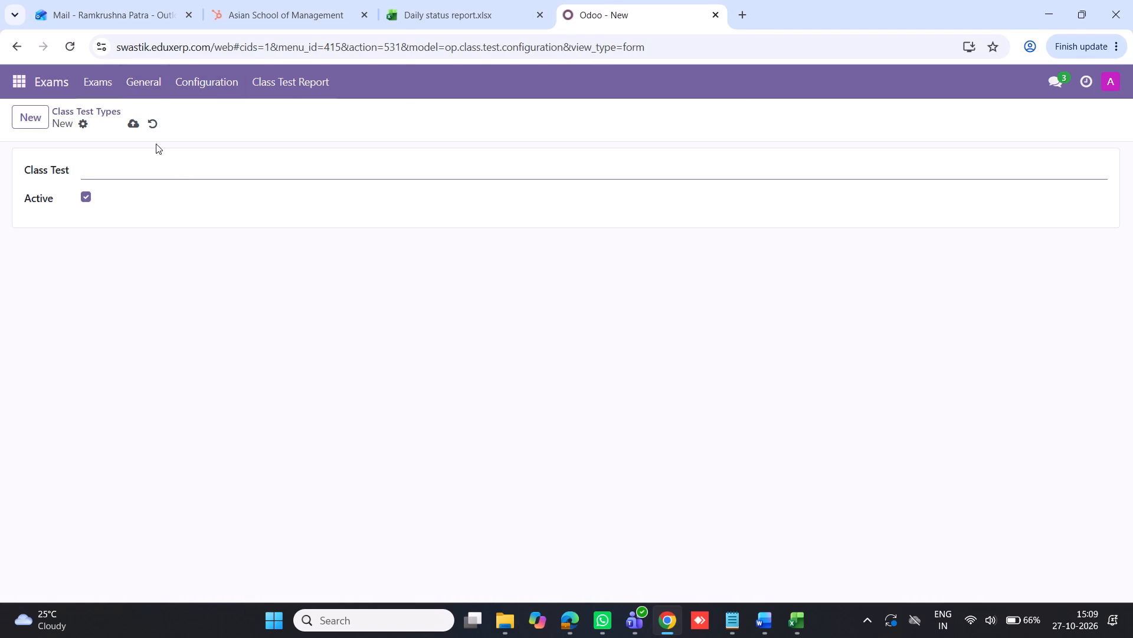
{"action": "left_click", "coordinate": [241, 334]}
{"action": "left_click", "coordinate": [113, 170]}
{"action": "key", "text": "c"}
{"action": "type", "text": "lass"}
{"action": "key", "text": "space"}
{"action": "type", "text": "estv"}
{"action": "key", "text": "BackSpace"}
{"action": "key", "text": "space"}
{"action": "left_click", "coordinate": [1085, 627]}
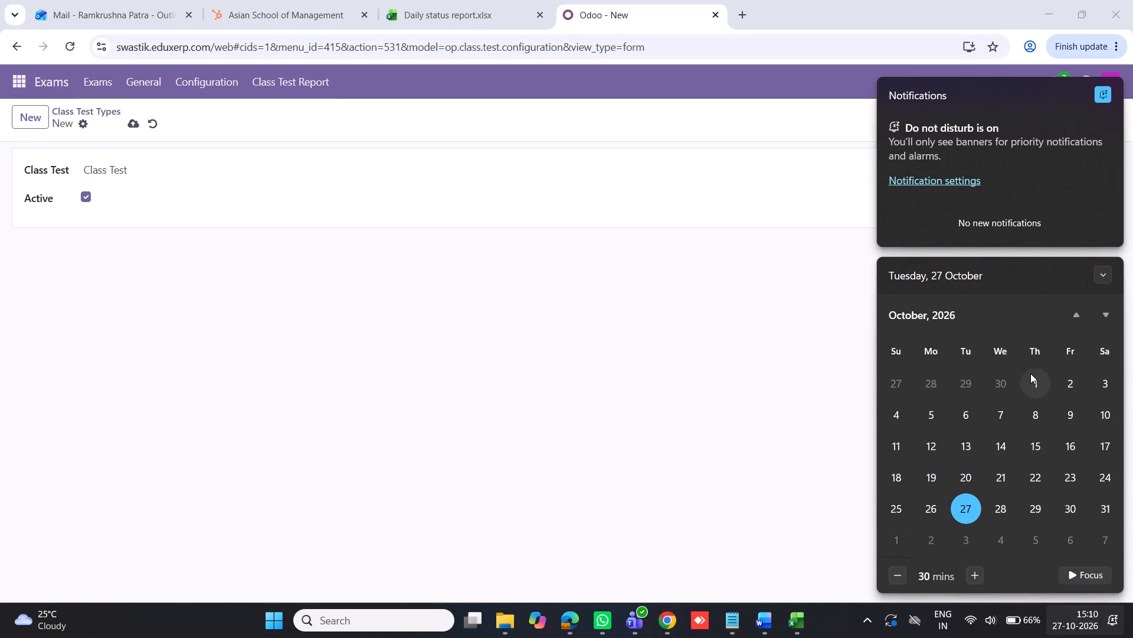
{"action": "left_click_drag", "start_coordinate": [993, 274], "coordinate": [931, 279]}
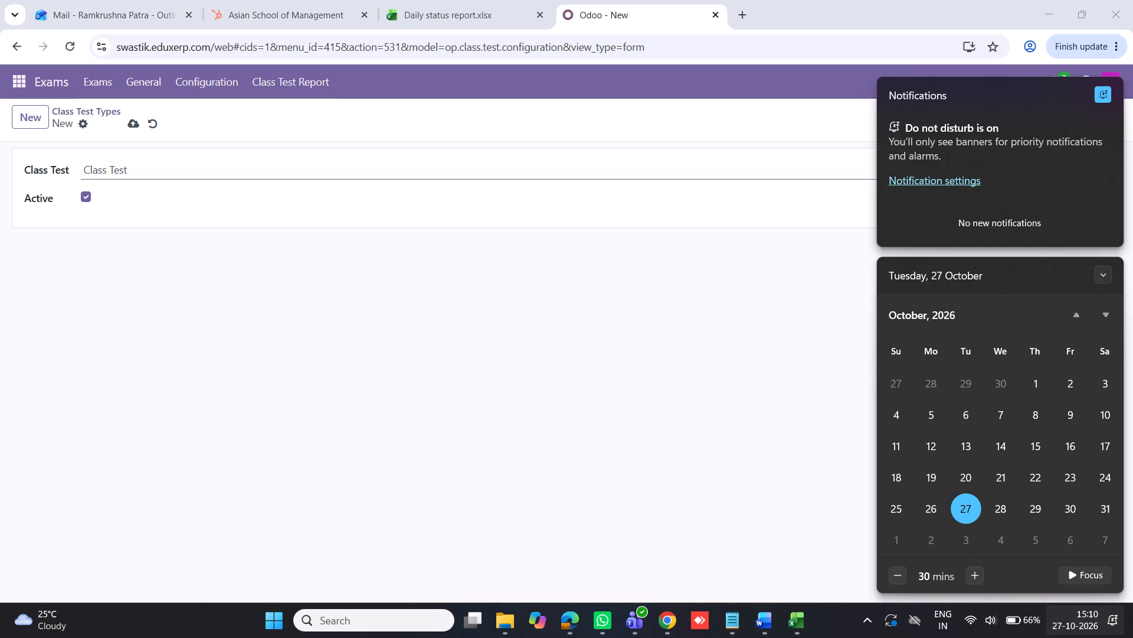
{"action": "left_click", "coordinate": [151, 165]}
{"action": "key", "text": "space"}
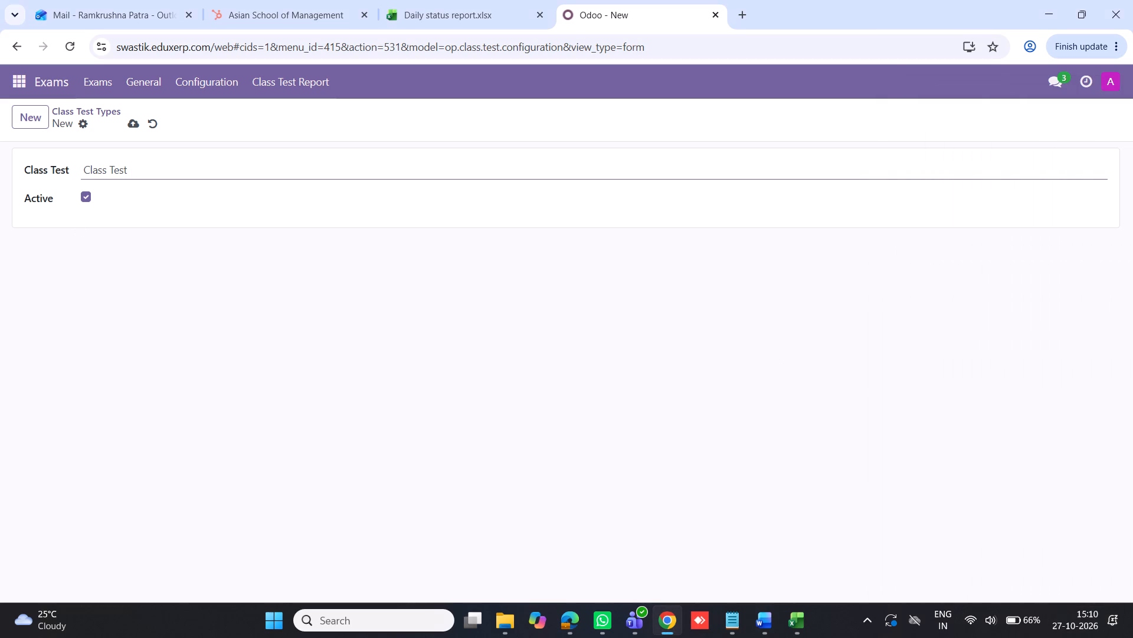
{"action": "key", "text": "c"}
{"action": "type", "text": "tober"}
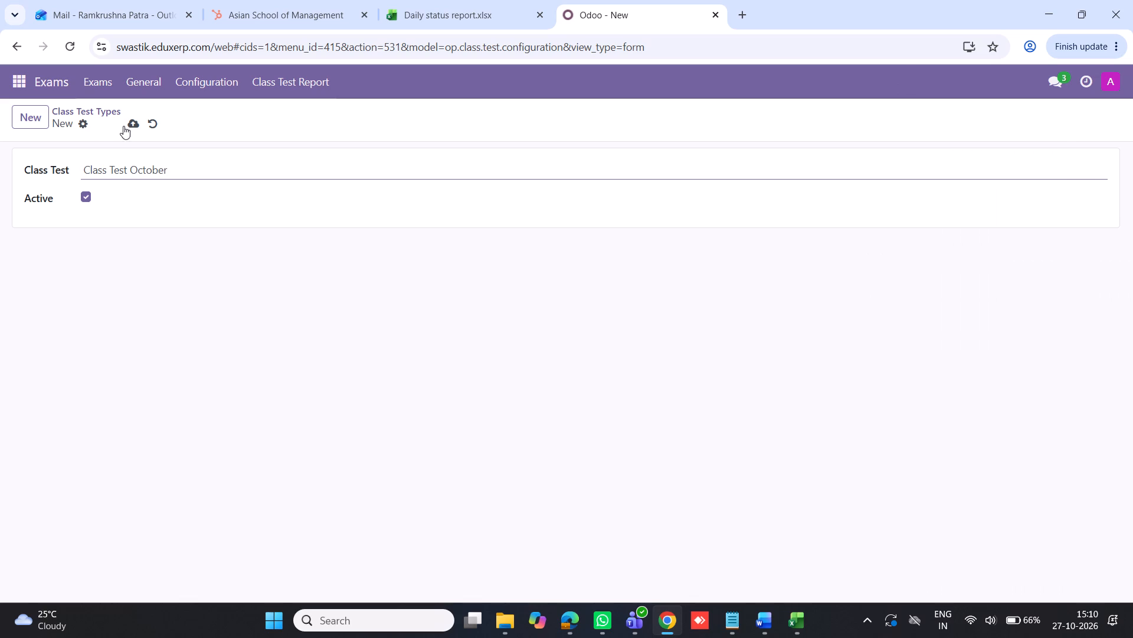
{"action": "left_click", "coordinate": [130, 126]}
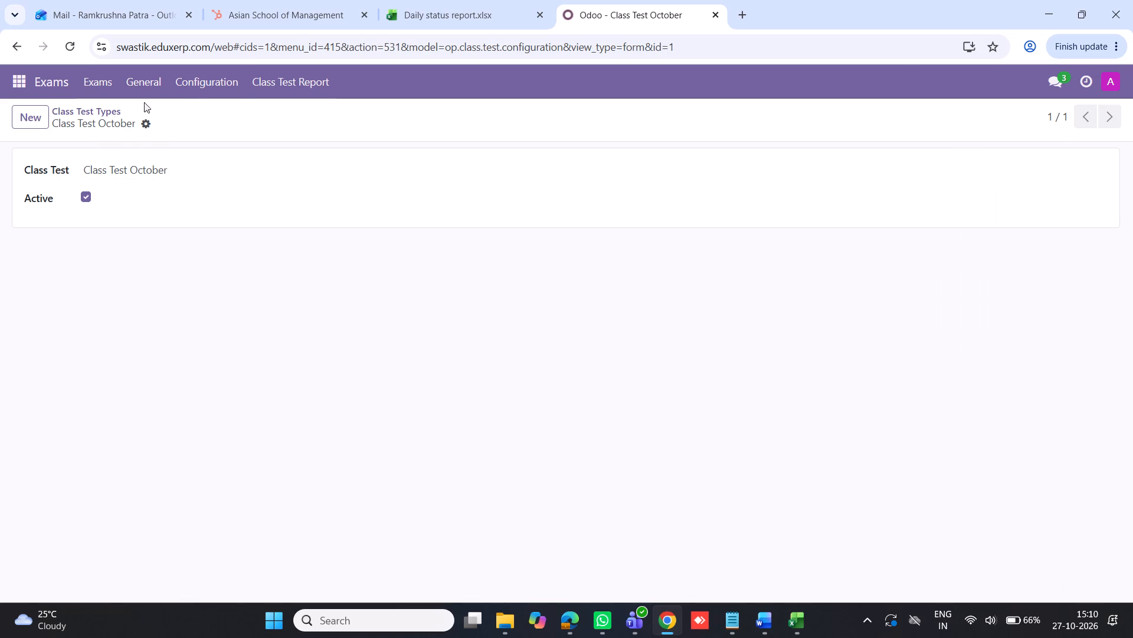
Reopen the "Class Test October" record from the class test types list and copy its name.
{"action": "left_click", "coordinate": [212, 311]}
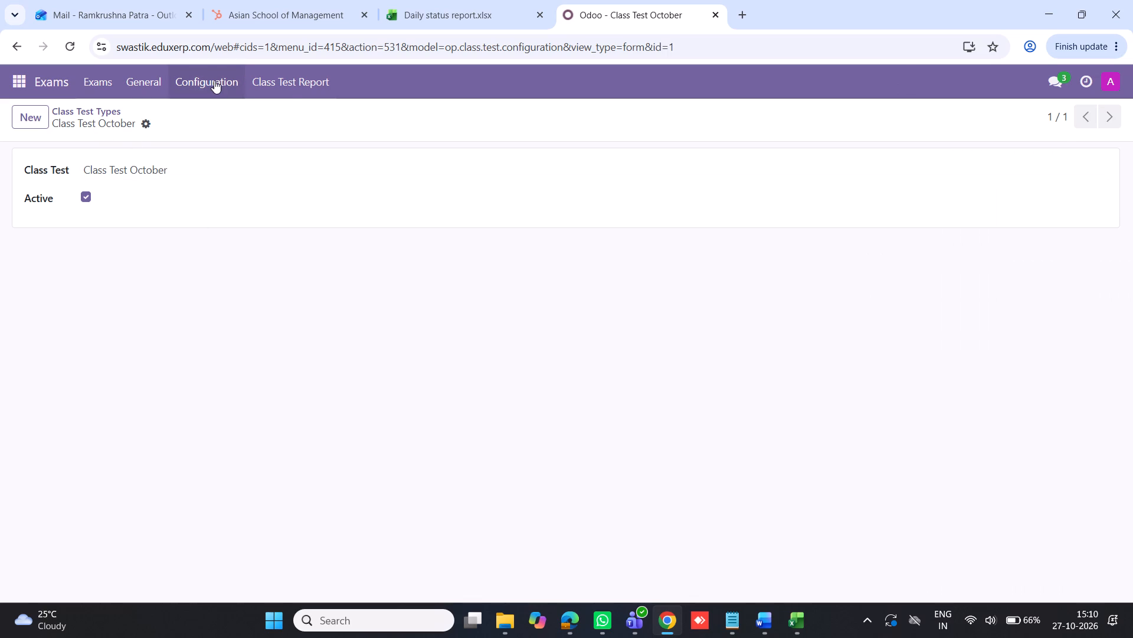
{"action": "left_click", "coordinate": [214, 80]}
{"action": "left_click", "coordinate": [223, 158]}
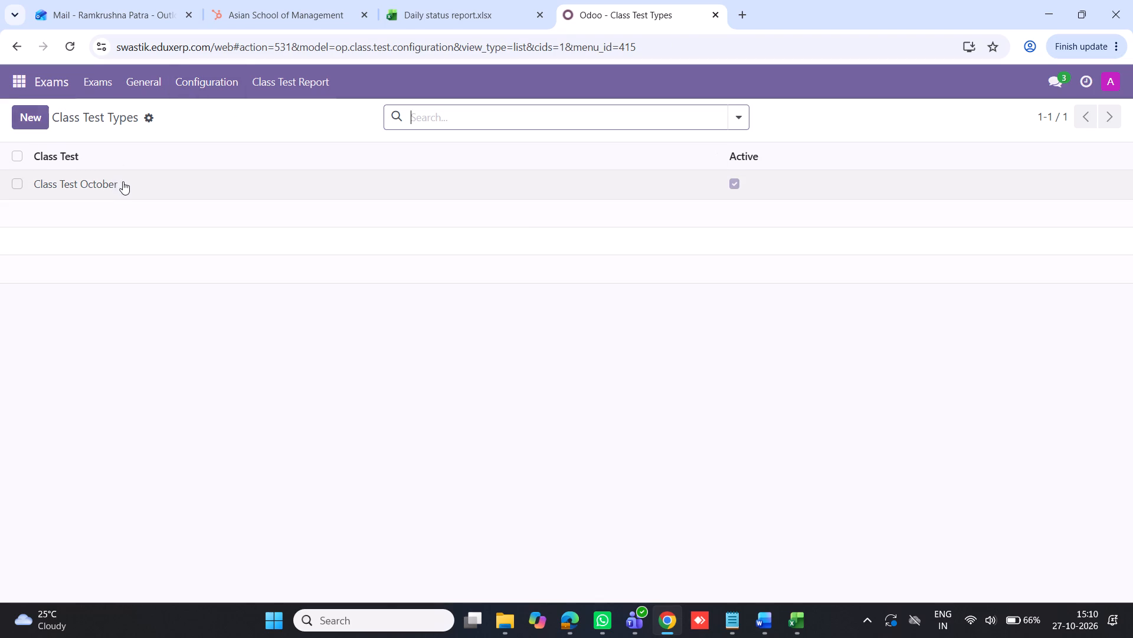
{"action": "left_click_drag", "start_coordinate": [127, 185], "coordinate": [32, 185]}
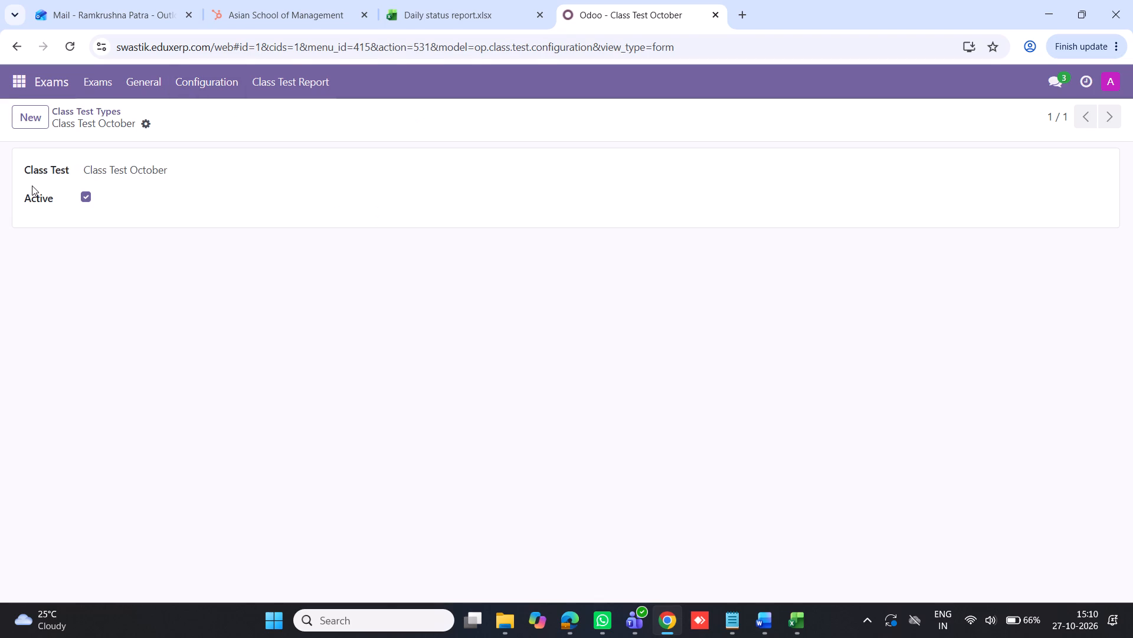
{"action": "left_click_drag", "start_coordinate": [185, 171], "coordinate": [76, 171]}
{"action": "key", "text": "ctrl+c"}
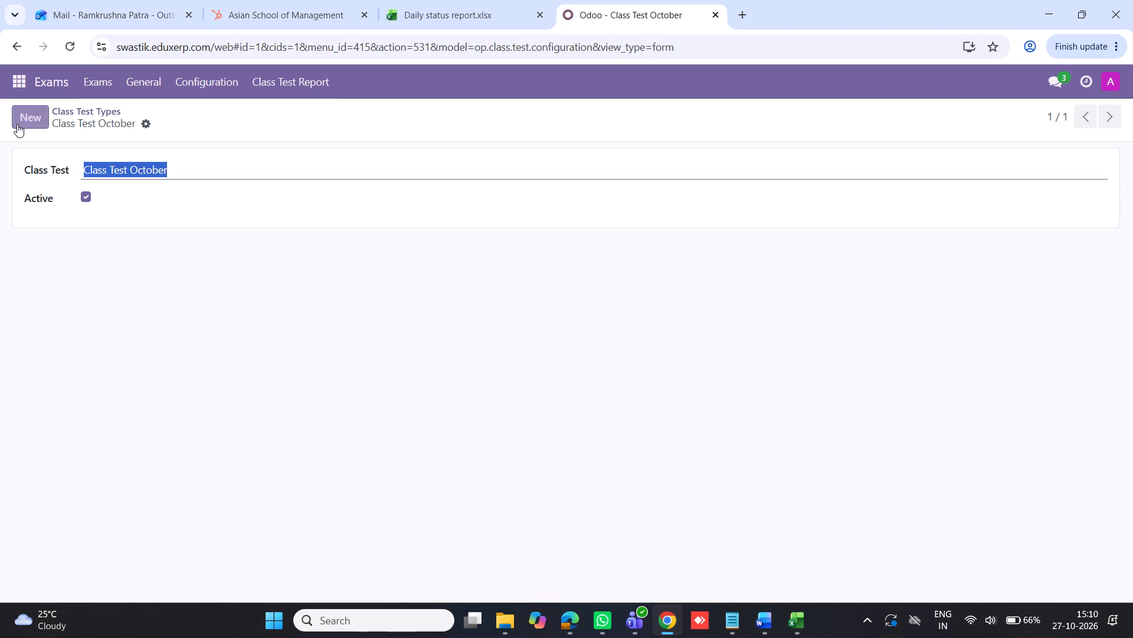
Start a new class test type and name it "Class Test November", checking the month after October in the system calendar.
{"action": "left_click", "coordinate": [18, 123]}
{"action": "left_click", "coordinate": [124, 165]}
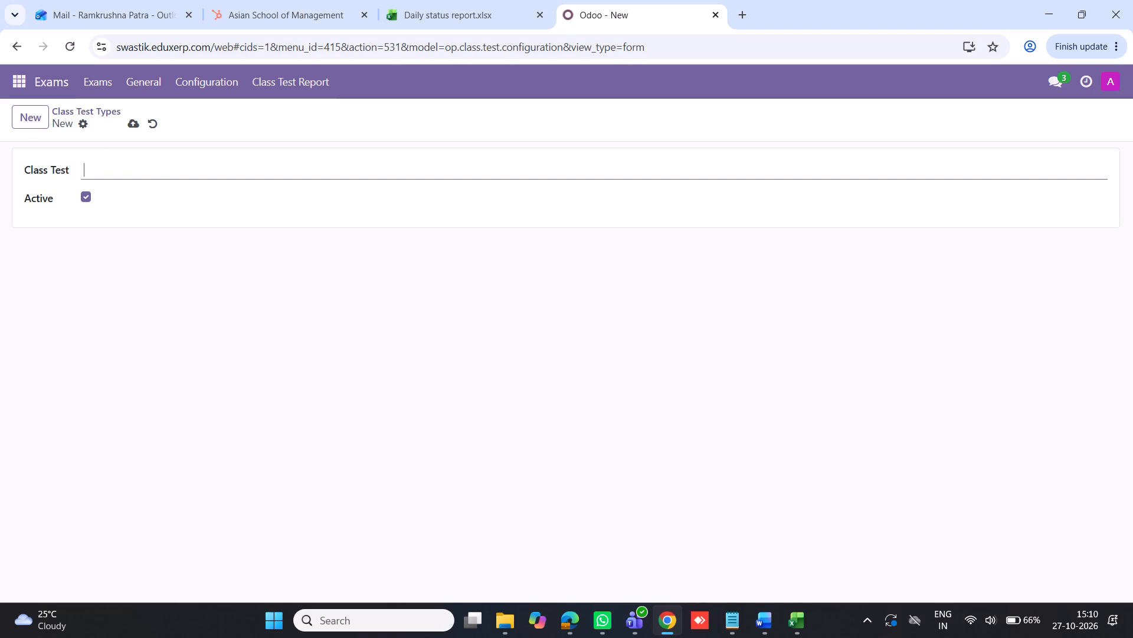
{"action": "key", "text": "ctrl+v"}
{"action": "key", "text": "BackSpace"}
{"action": "key", "text": "BackSpace"}
{"action": "key", "text": "BackSpace"}
{"action": "key", "text": "BackSpace"}
{"action": "key", "text": "BackSpace"}
{"action": "key", "text": "BackSpace"}
{"action": "key", "text": "BackSpace"}
{"action": "key", "text": "n"}
{"action": "type", "text": "ov"}
{"action": "left_click", "coordinate": [1087, 623]}
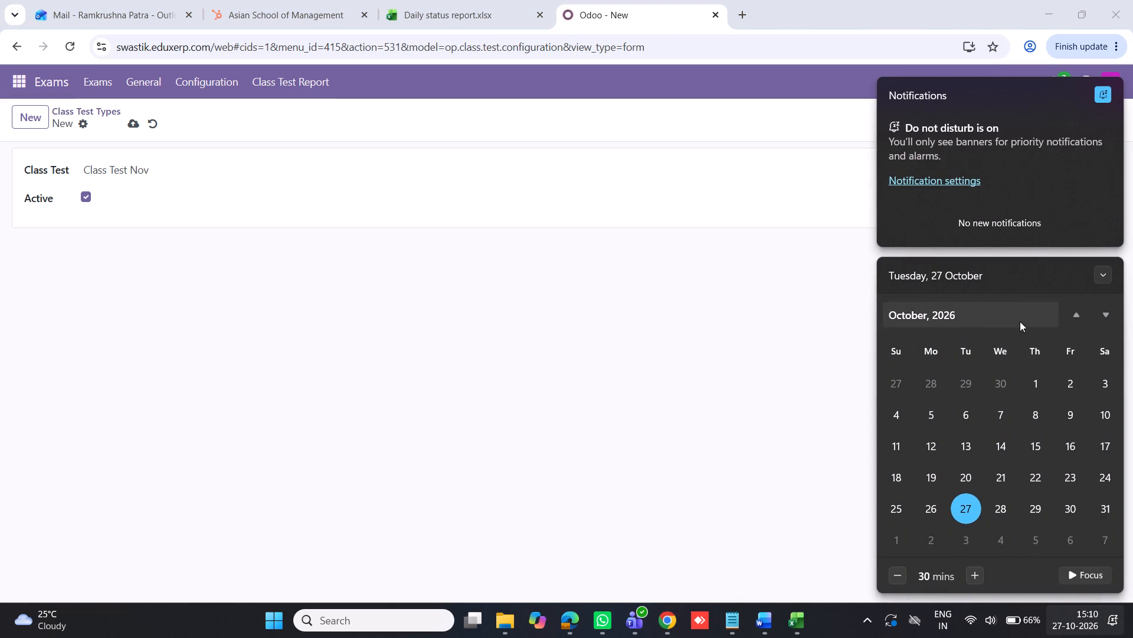
{"action": "left_click", "coordinate": [1101, 313]}
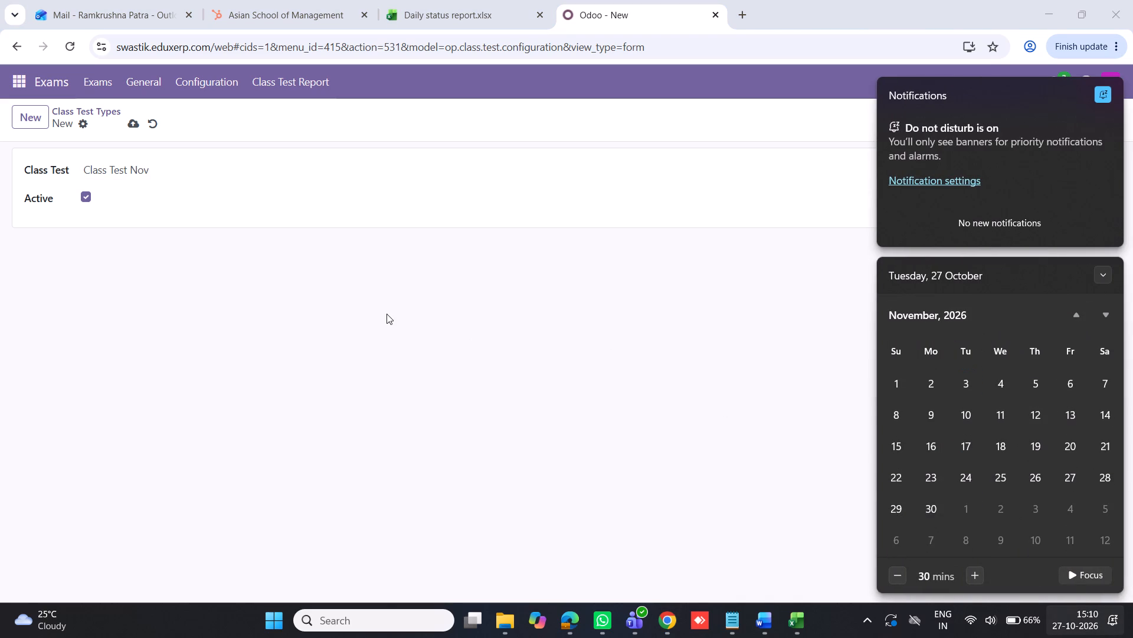
{"action": "left_click", "coordinate": [159, 166]}
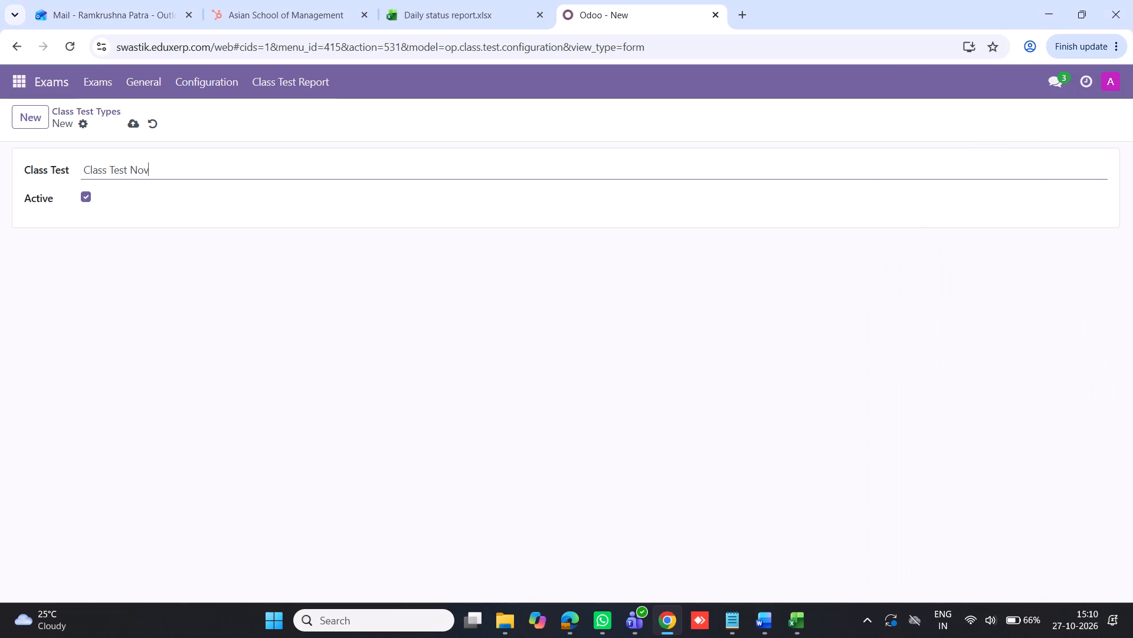
{"action": "type", "text": "ember"}
Check the year in the system calendar, extend the new type's name to "Class Test November 2026" and save the record.
{"action": "left_click", "coordinate": [1092, 612]}
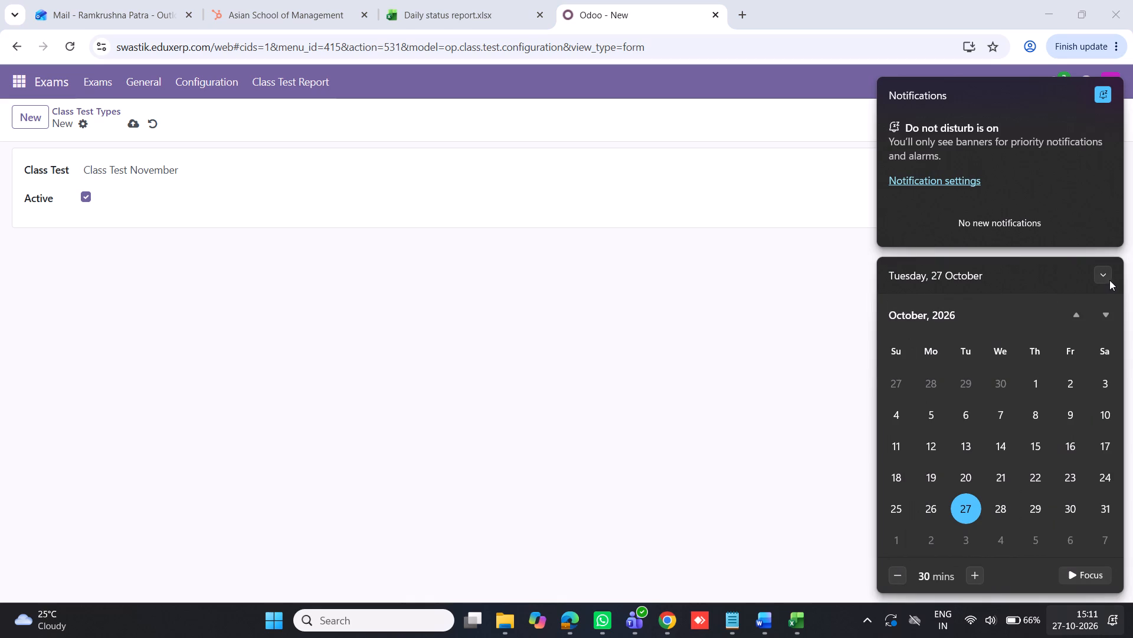
{"action": "left_click", "coordinate": [1108, 312]}
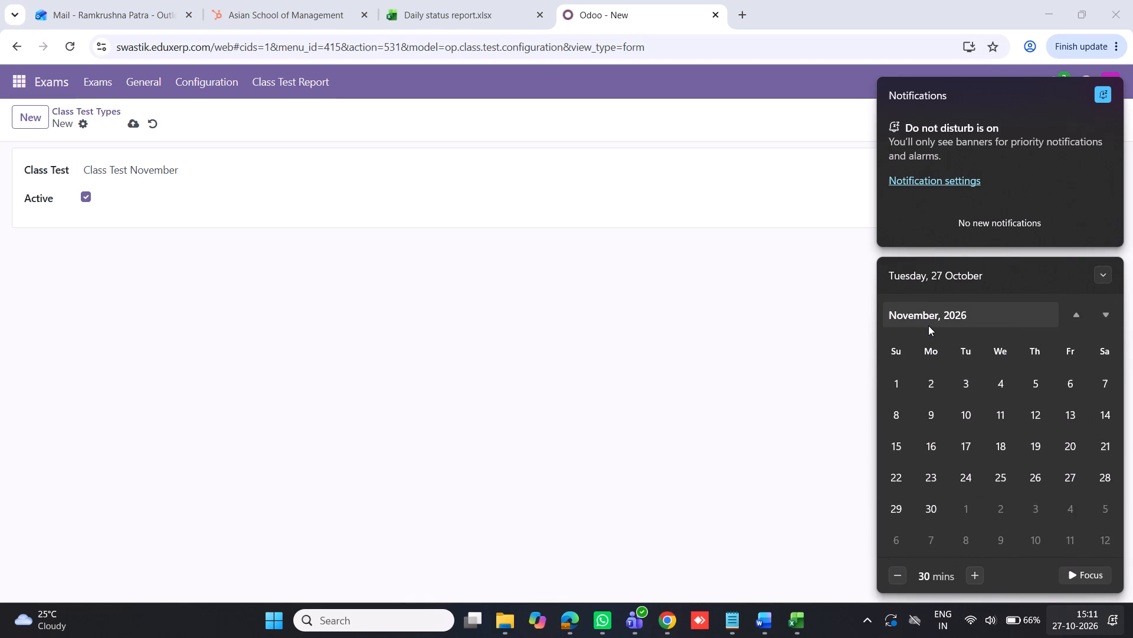
{"action": "left_click", "coordinate": [705, 312]}
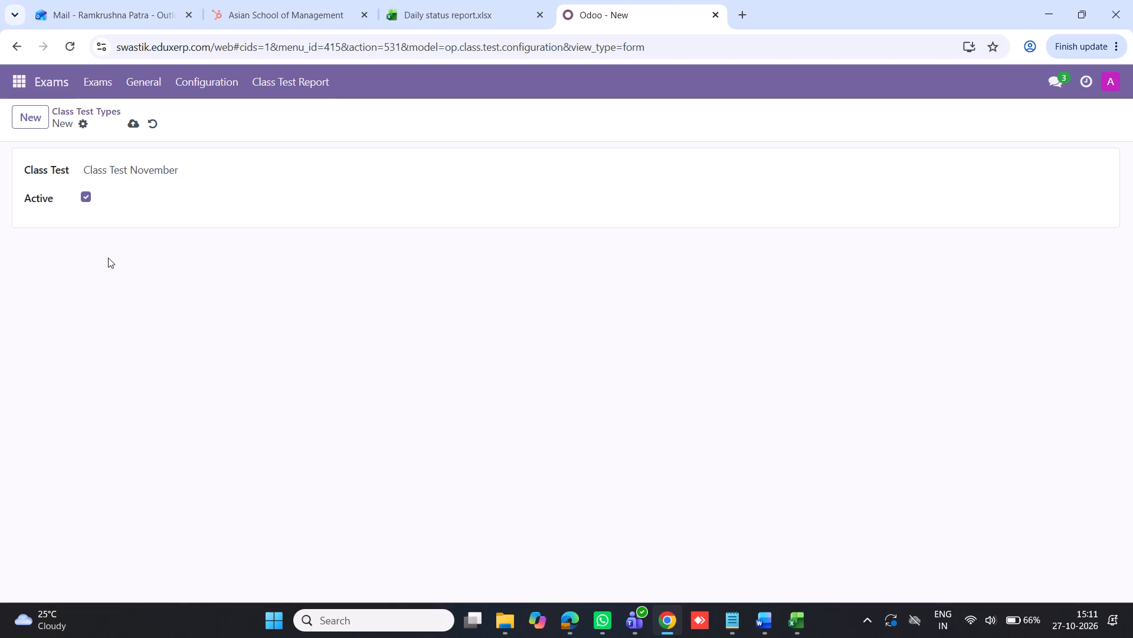
{"action": "left_click", "coordinate": [186, 167]}
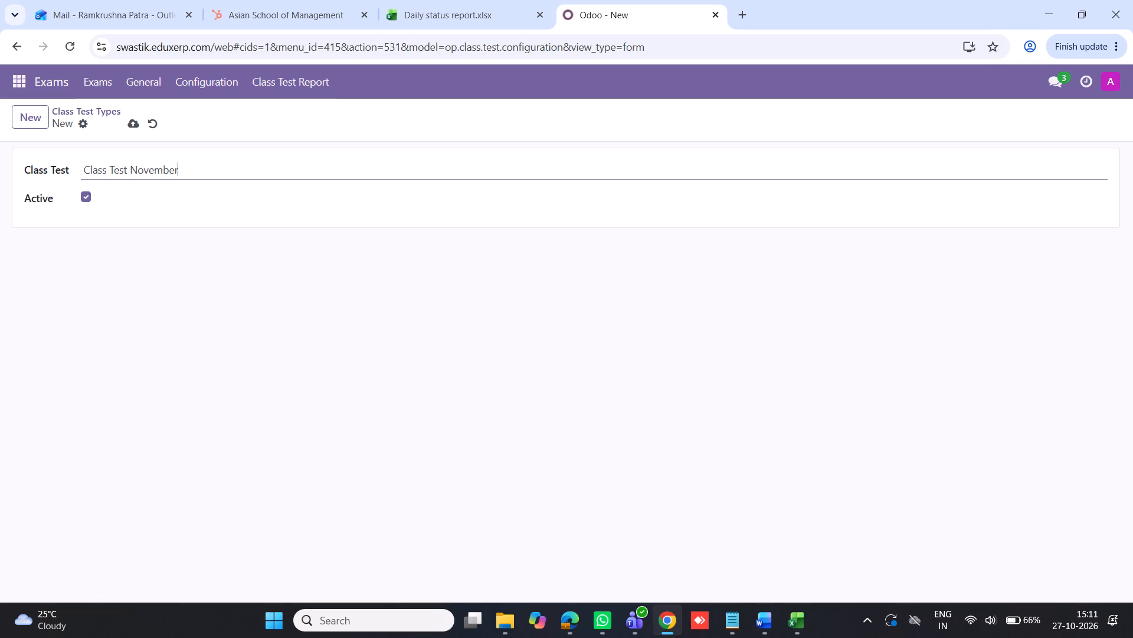
{"action": "key", "text": "space"}
{"action": "type", "text": "2026"}
{"action": "left_click", "coordinate": [134, 127]}
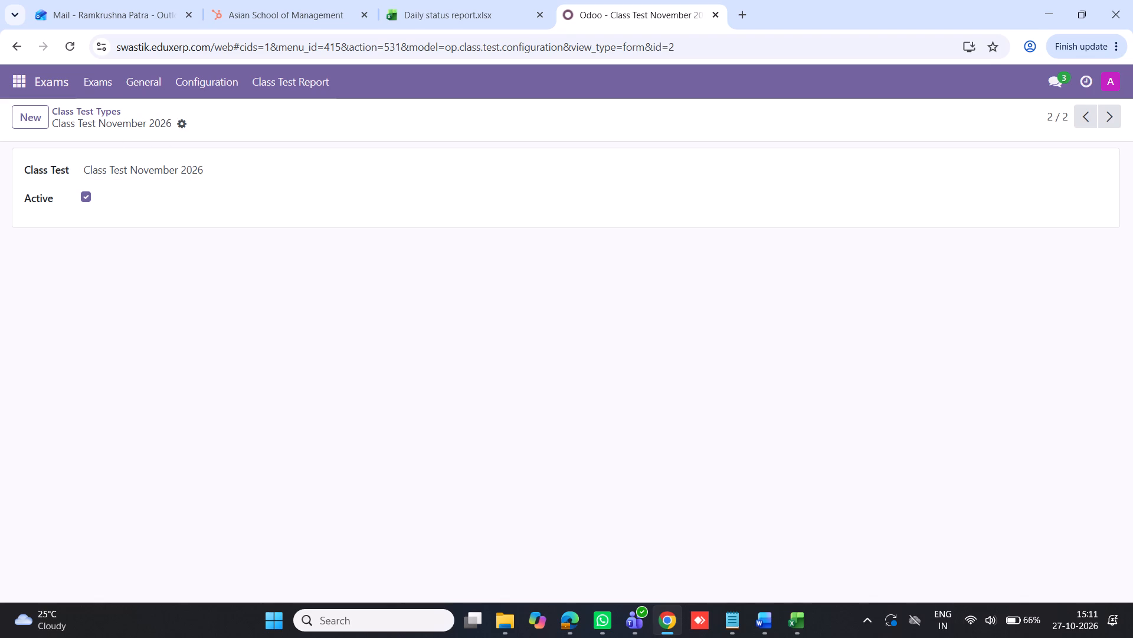
Rename the "Class Test October" type as "12 Class Test October 2026" and save it.
{"action": "left_click", "coordinate": [86, 112]}
{"action": "left_click", "coordinate": [97, 216]}
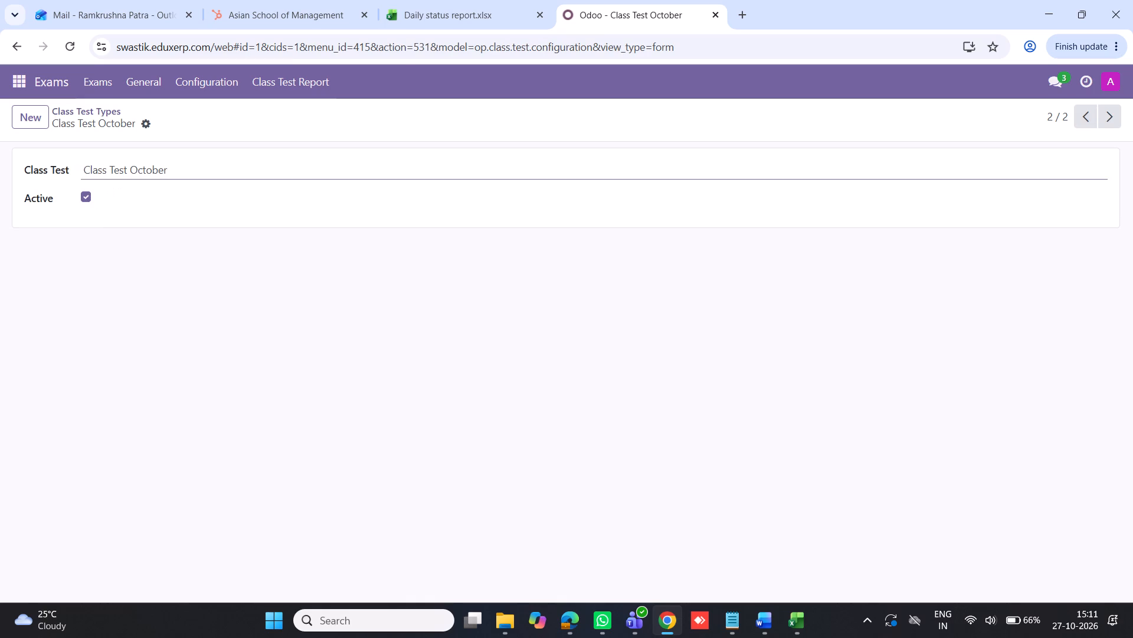
{"action": "left_click", "coordinate": [173, 170]}
{"action": "key", "text": "space"}
{"action": "type", "text": "2026"}
{"action": "left_click", "coordinate": [84, 171]}
{"action": "type", "text": "12"}
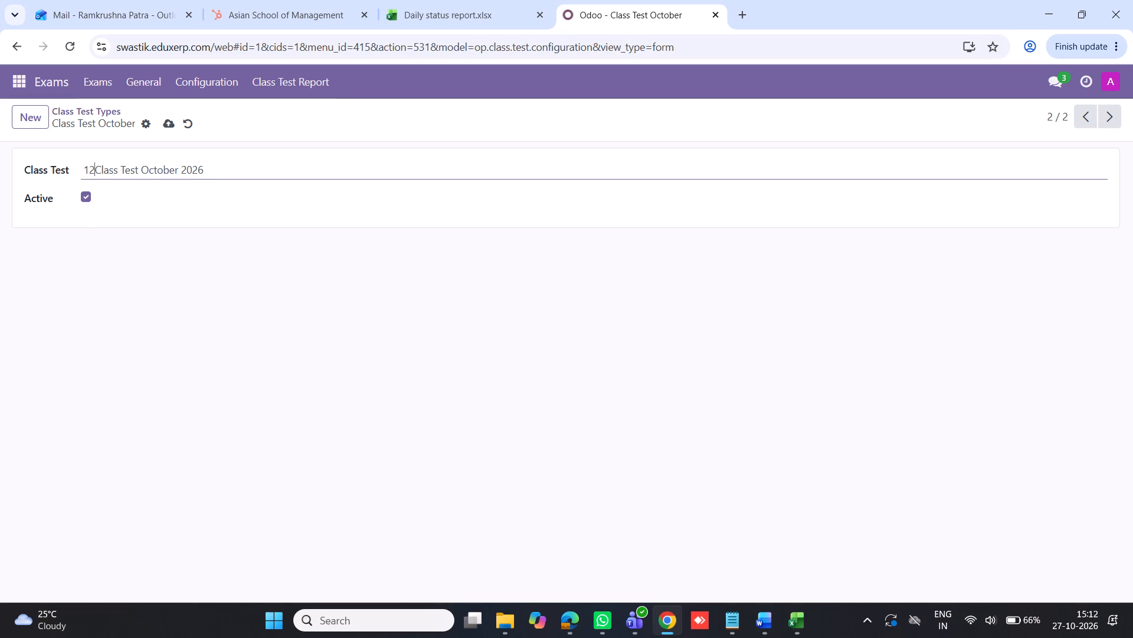
{"action": "key", "text": "space"}
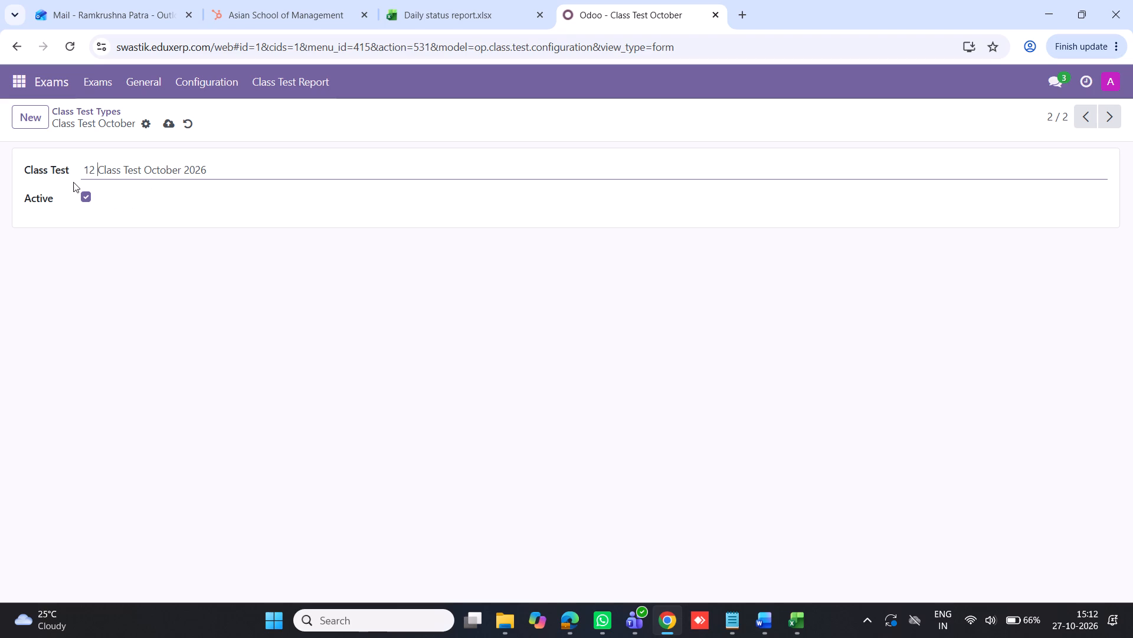
{"action": "left_click", "coordinate": [169, 125]}
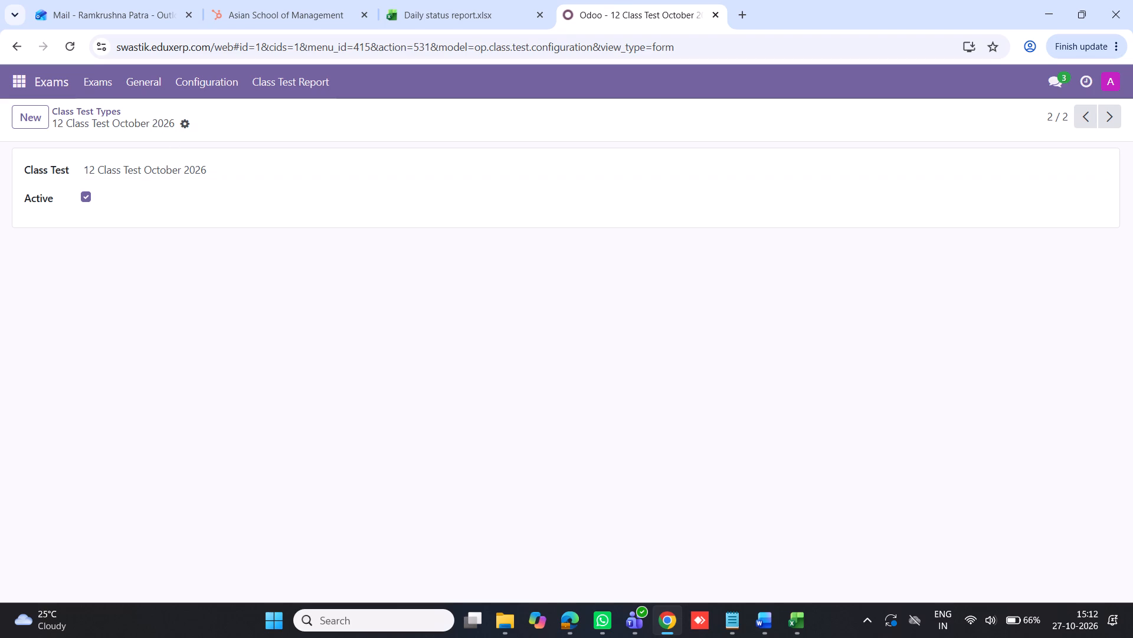
Rename the November type as "12 Class Test November 2026", save it and return to the class test types list.
{"action": "left_click", "coordinate": [84, 109]}
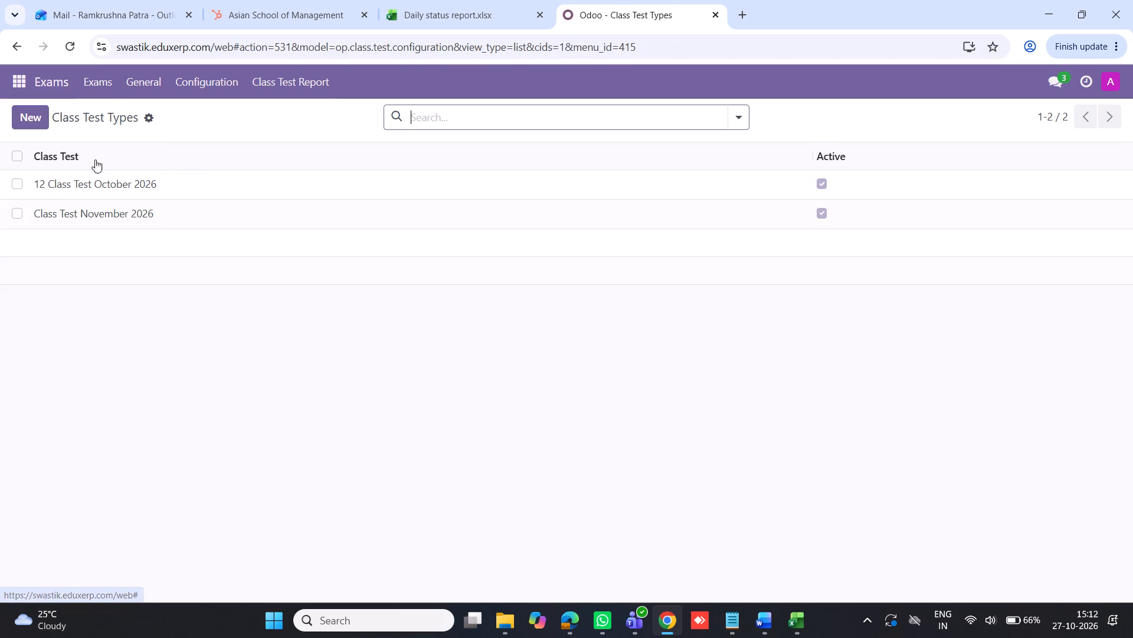
{"action": "left_click", "coordinate": [40, 213]}
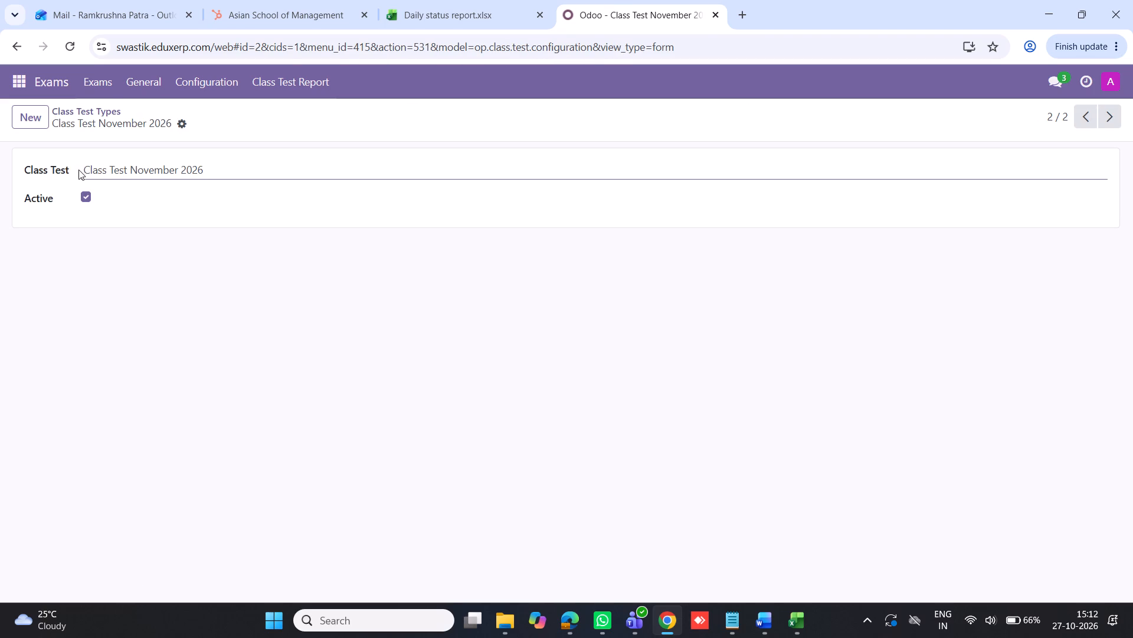
{"action": "left_click", "coordinate": [81, 168]}
{"action": "type", "text": "12"}
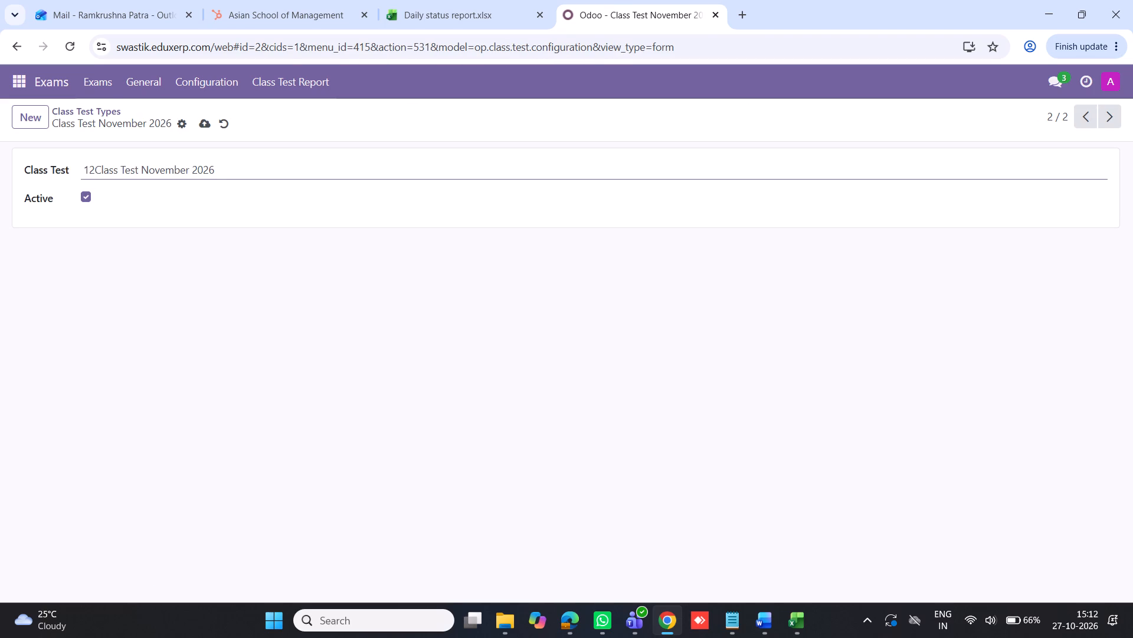
{"action": "key", "text": "space"}
{"action": "left_click", "coordinate": [203, 125]}
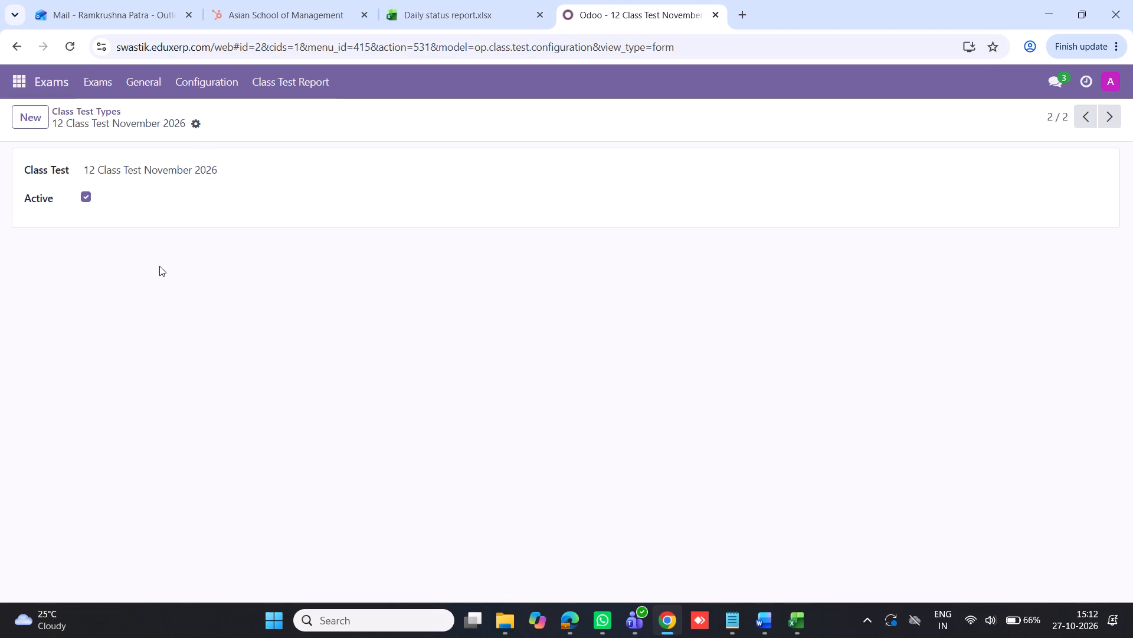
{"action": "left_click", "coordinate": [78, 113]}
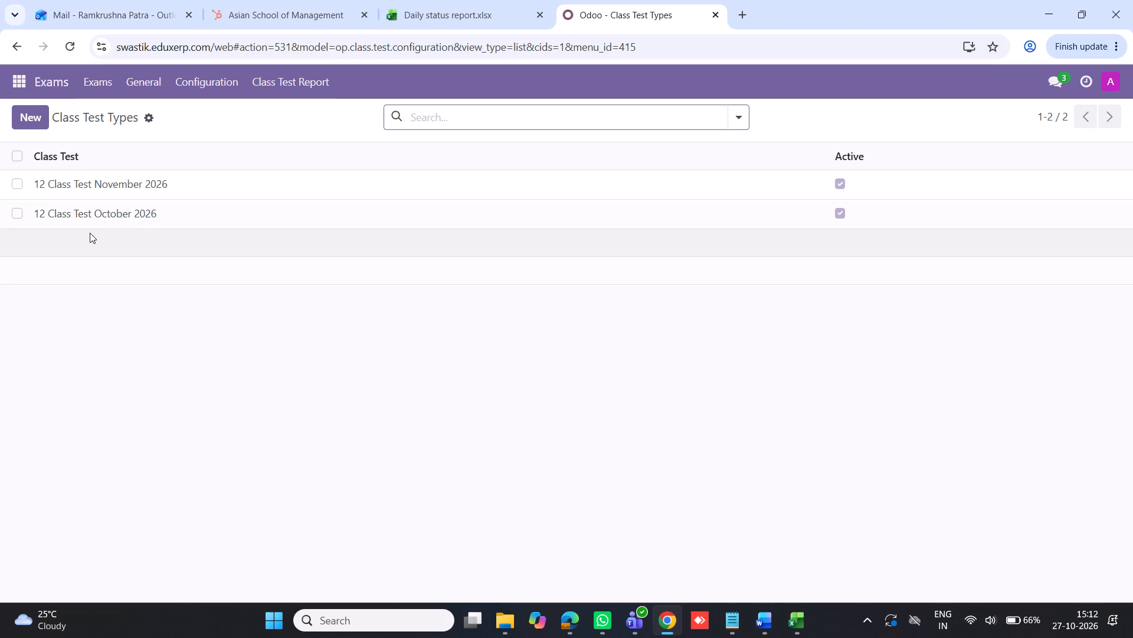
Show the Class Test Report for class 11 and "12 Class Test November 2026", and look through its student and roll number list.
{"action": "left_click", "coordinate": [289, 82]}
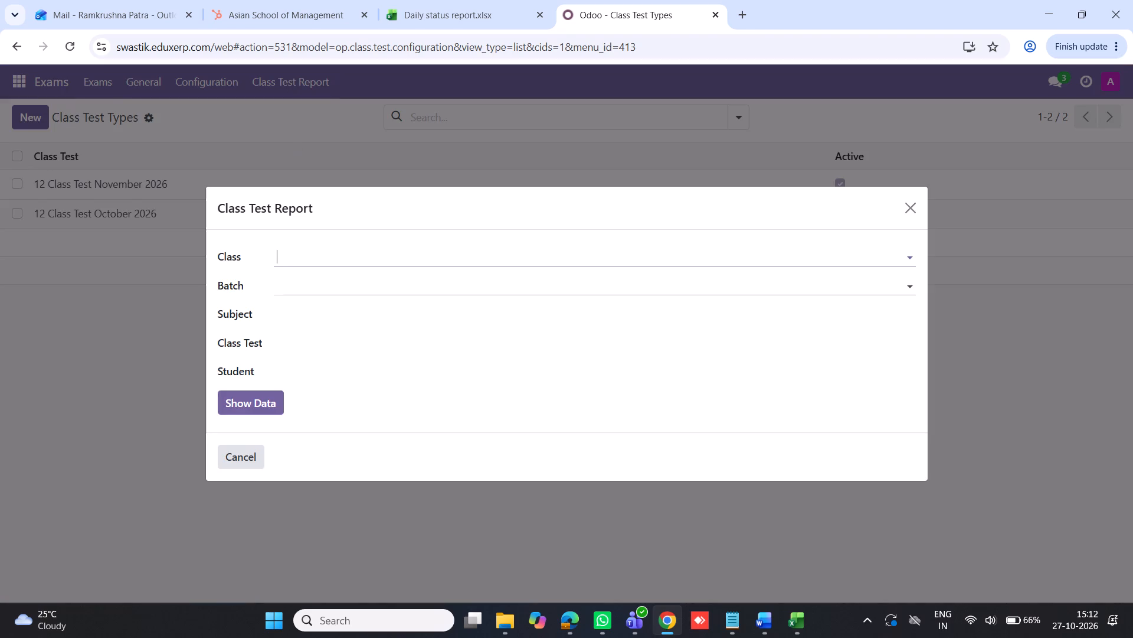
{"action": "left_click", "coordinate": [294, 261]}
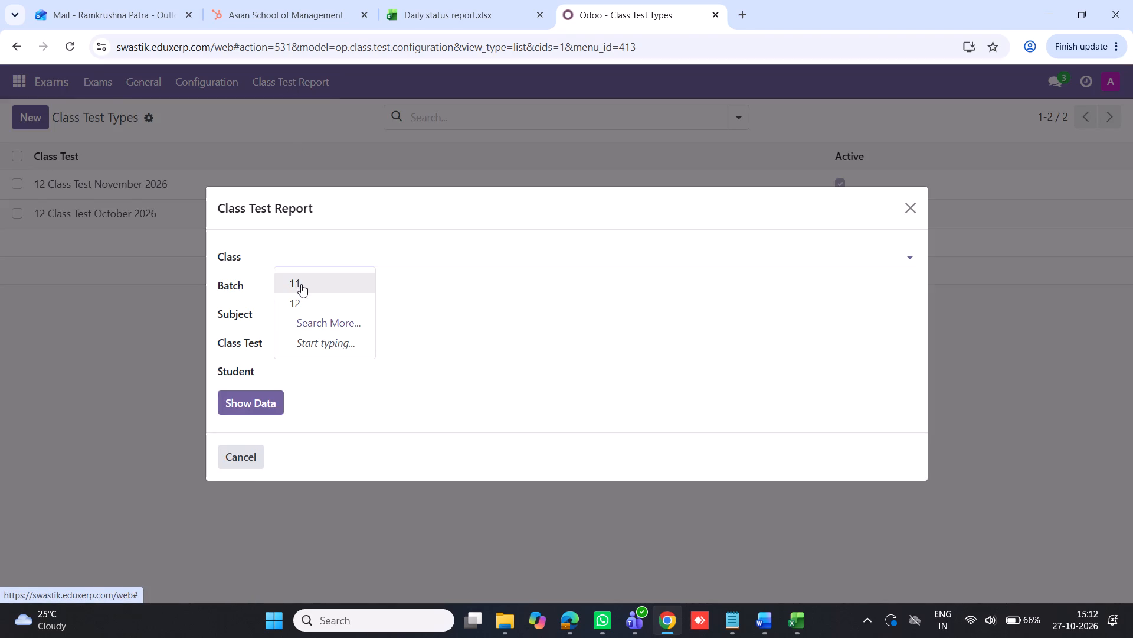
{"action": "left_click", "coordinate": [301, 284]}
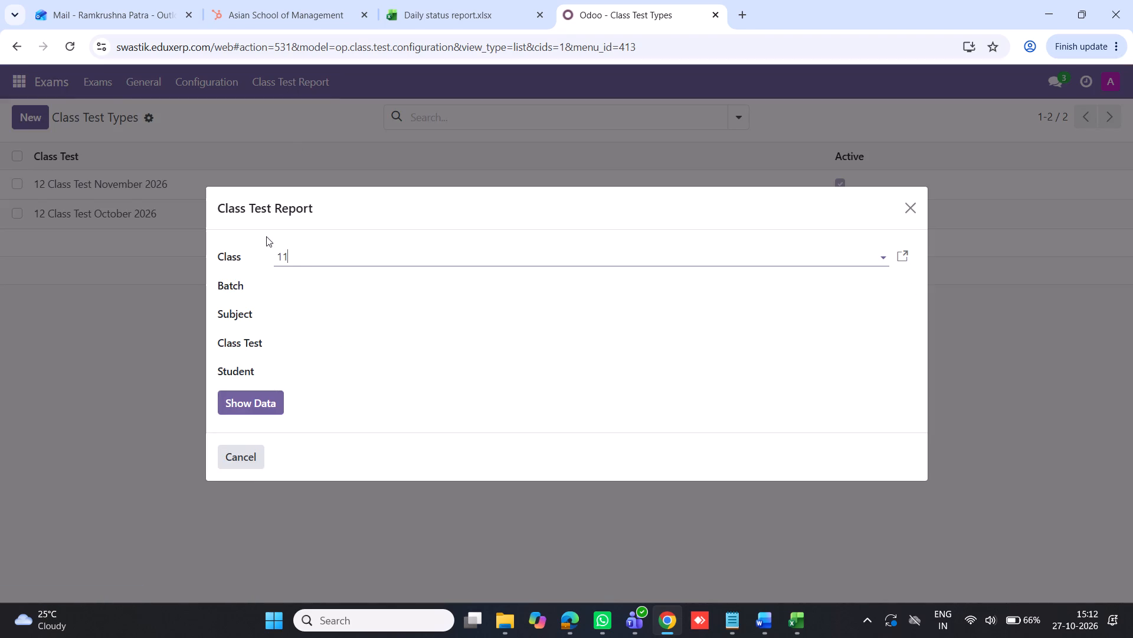
{"action": "left_click", "coordinate": [354, 339]}
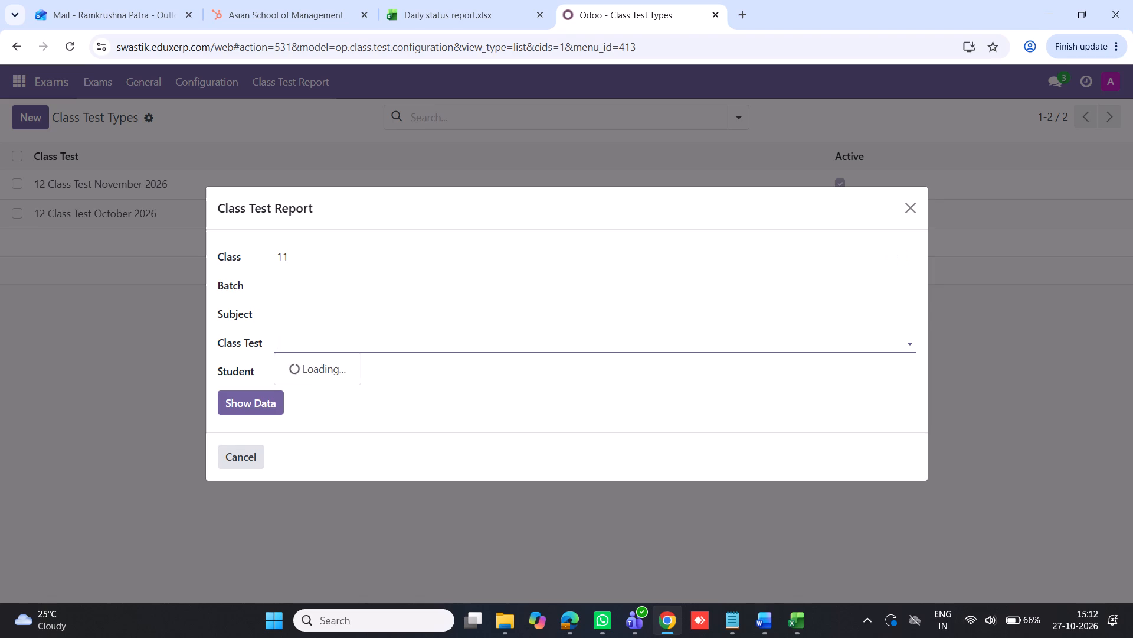
{"action": "left_click", "coordinate": [348, 372]}
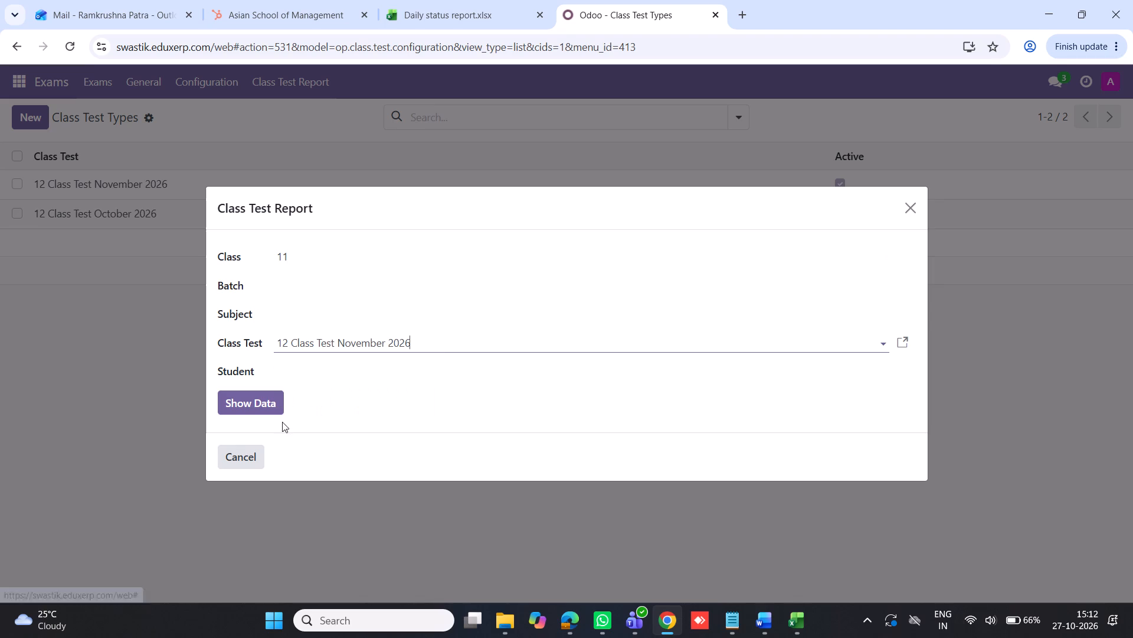
{"action": "left_click", "coordinate": [247, 404]}
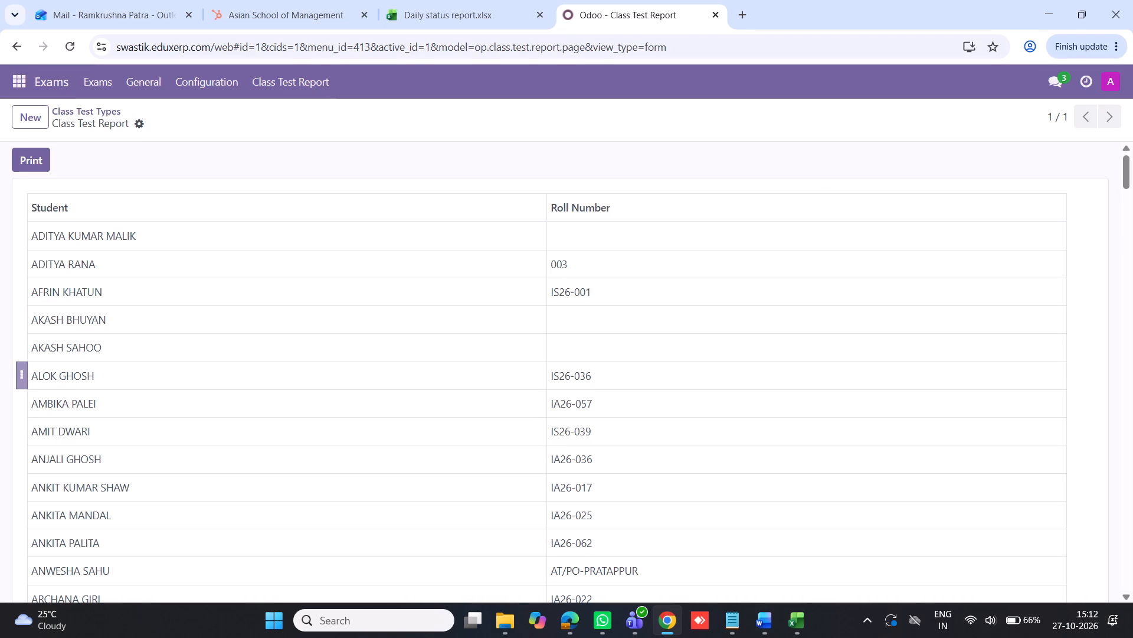
{"action": "scroll", "coordinate": [430, 377], "scroll_direction": "down", "scroll_amount": 1}
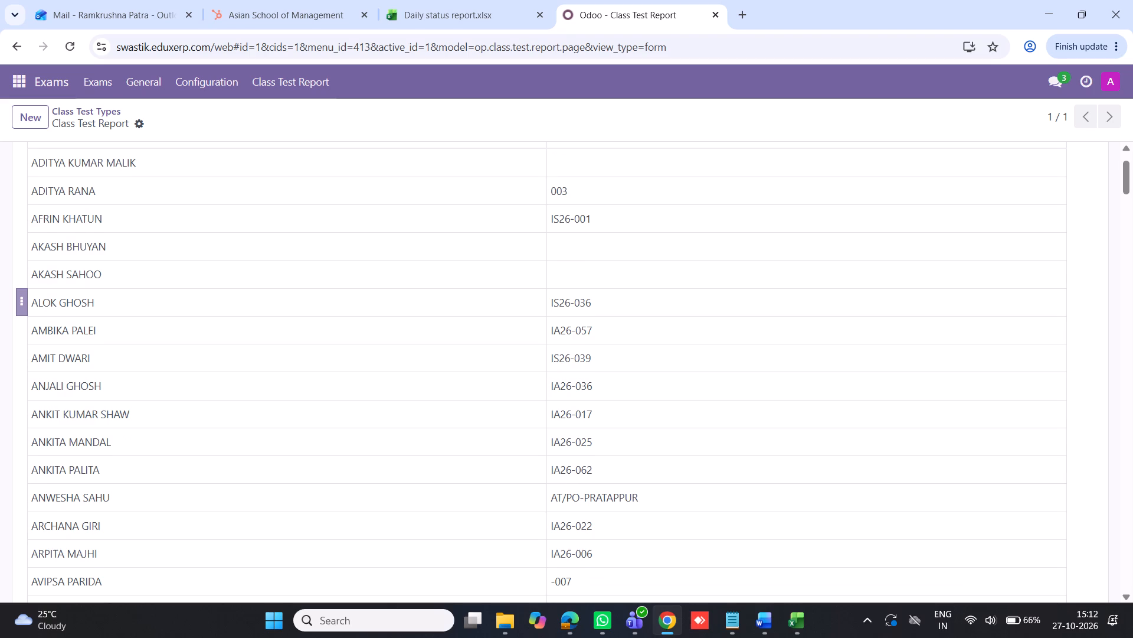
{"action": "scroll", "coordinate": [631, 301], "scroll_direction": "up", "scroll_amount": 3}
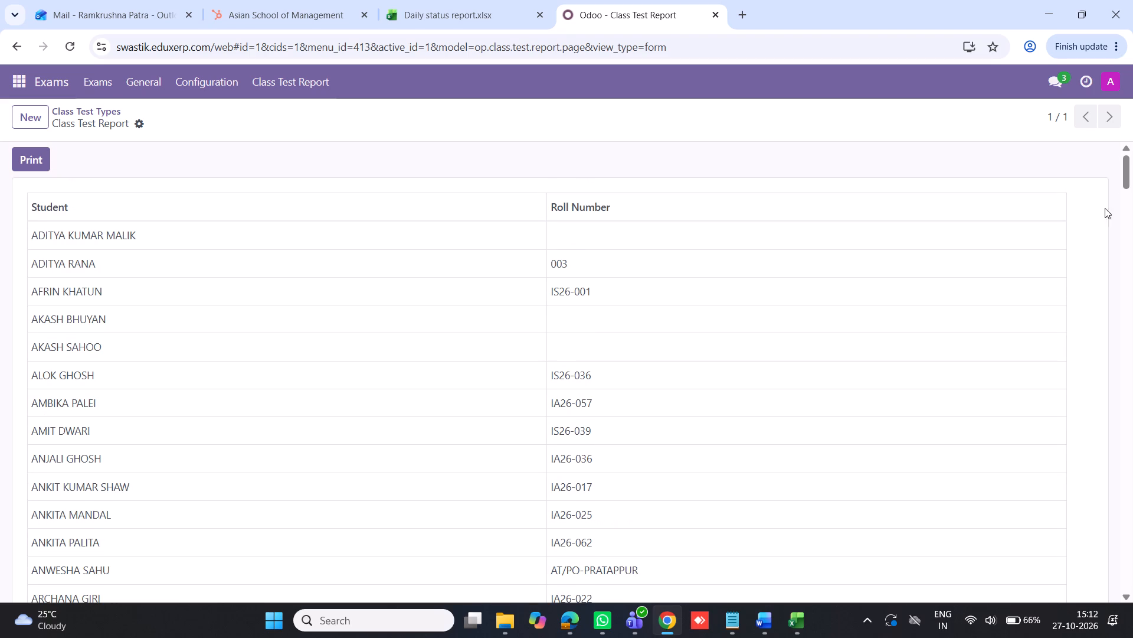
{"action": "scroll", "coordinate": [549, 304], "scroll_direction": "down", "scroll_amount": 2}
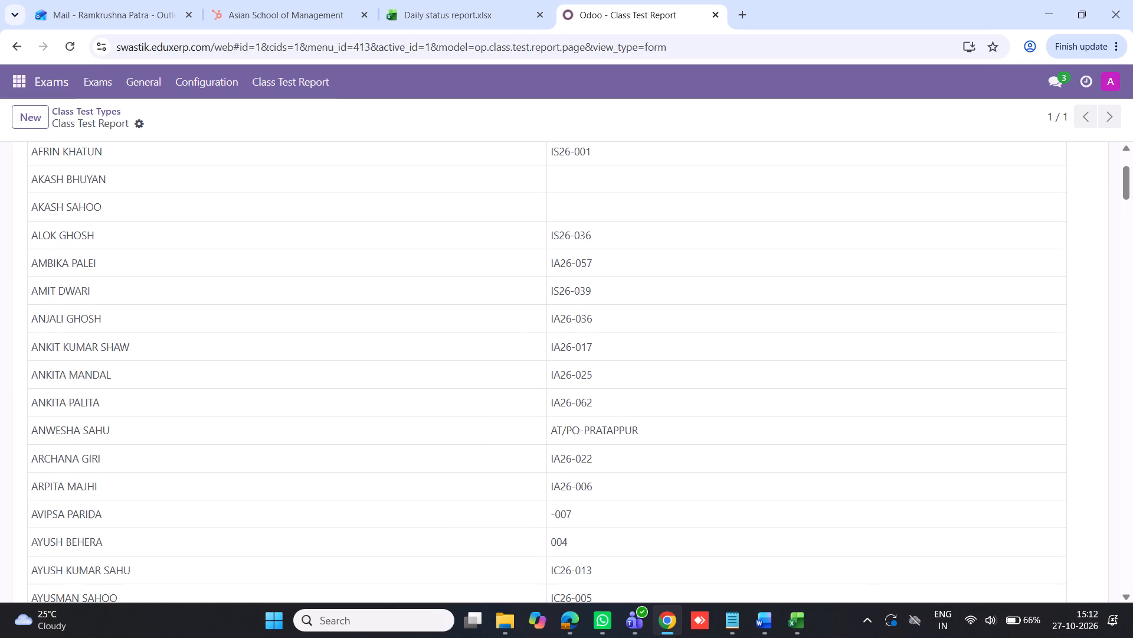
{"action": "scroll", "coordinate": [546, 321], "scroll_direction": "up", "scroll_amount": 2}
{"action": "scroll", "coordinate": [425, 369], "scroll_direction": "down", "scroll_amount": 2}
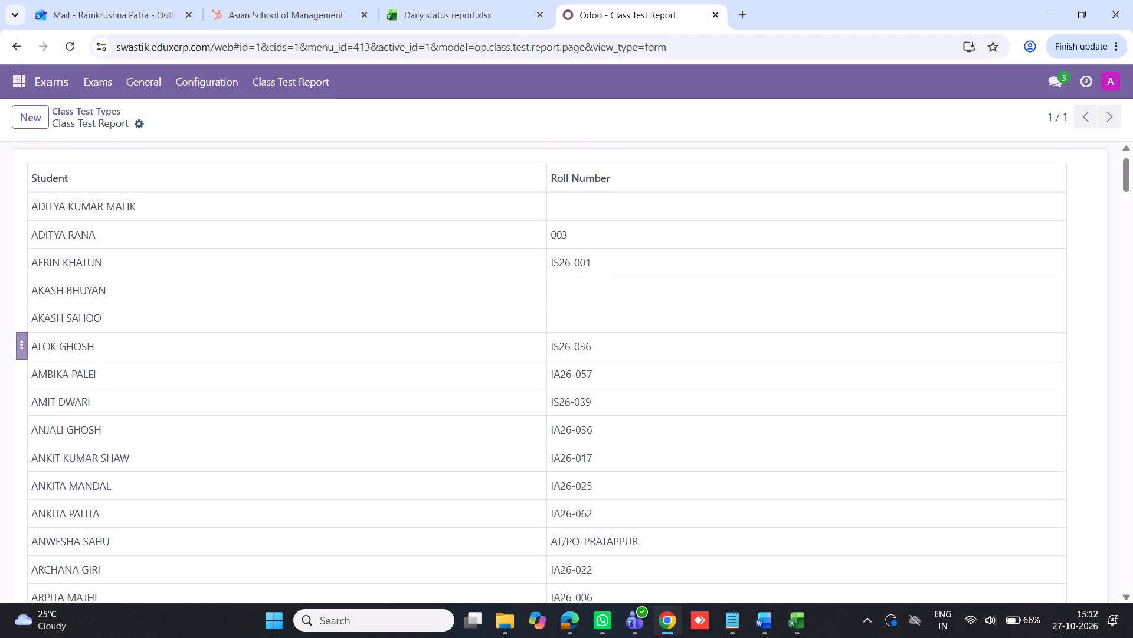
Review the whole Class Test Report list of students and roll numbers through to its last entry, and return to its beginning.
{"action": "scroll", "coordinate": [424, 370], "scroll_direction": "down", "scroll_amount": 18}
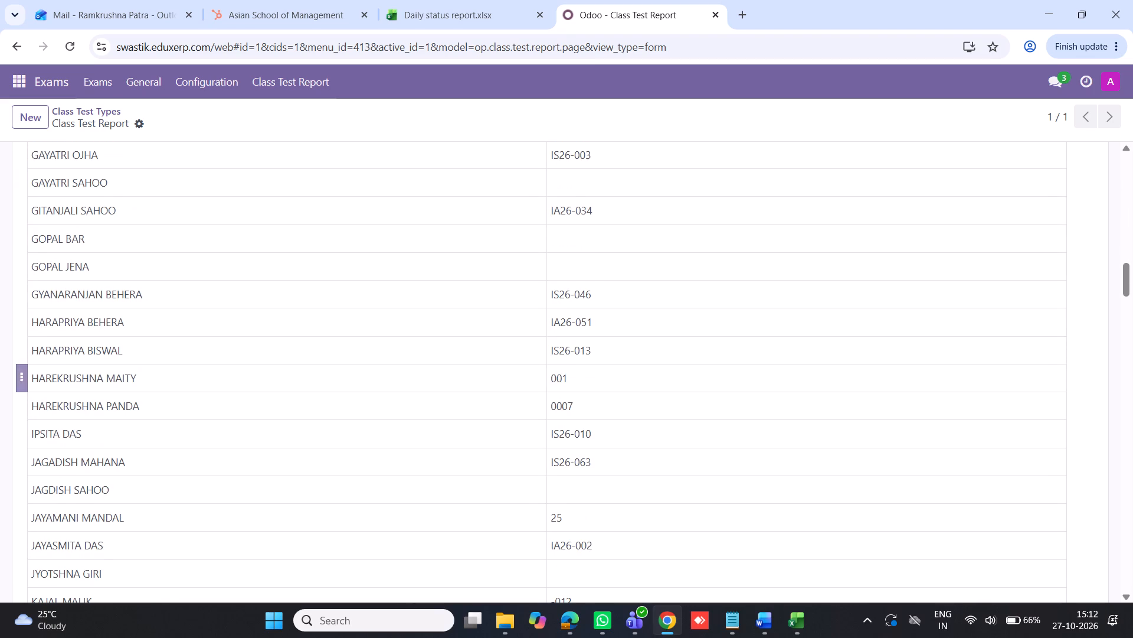
{"action": "scroll", "coordinate": [425, 370], "scroll_direction": "down", "scroll_amount": 18}
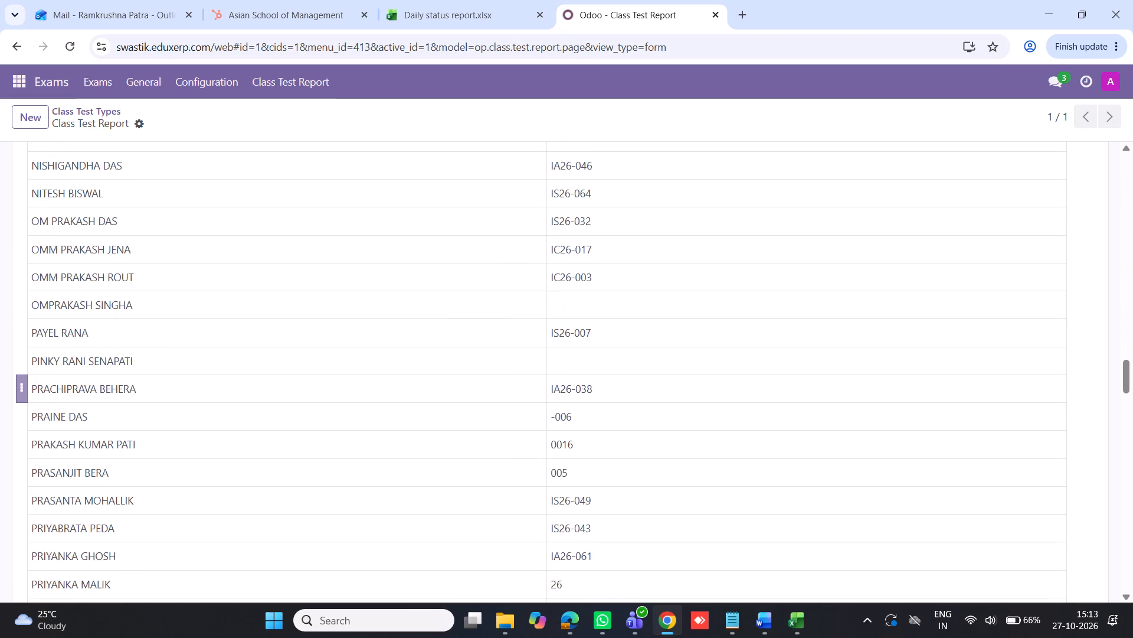
{"action": "scroll", "coordinate": [418, 389], "scroll_direction": "down", "scroll_amount": 7}
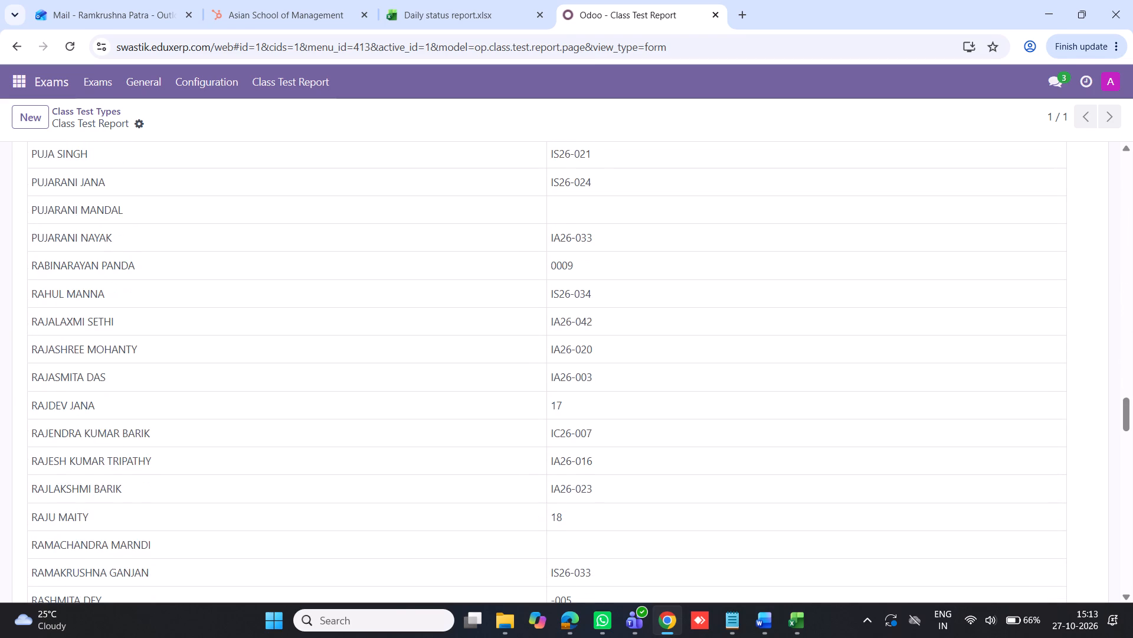
{"action": "scroll", "coordinate": [417, 391], "scroll_direction": "down", "scroll_amount": 8}
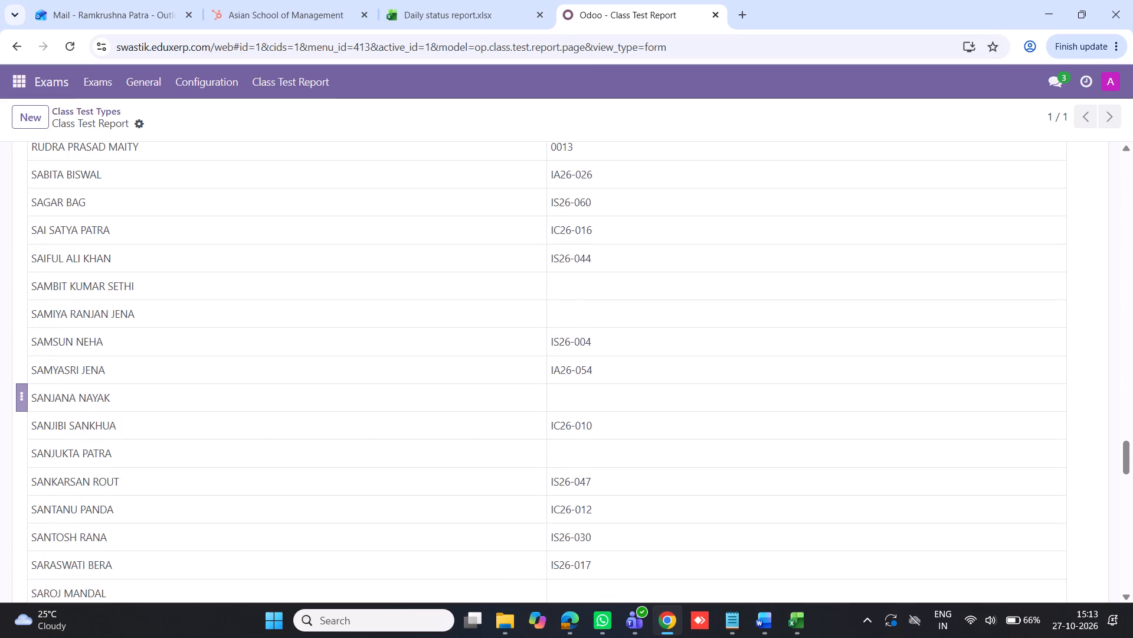
{"action": "scroll", "coordinate": [417, 393], "scroll_direction": "down", "scroll_amount": 8}
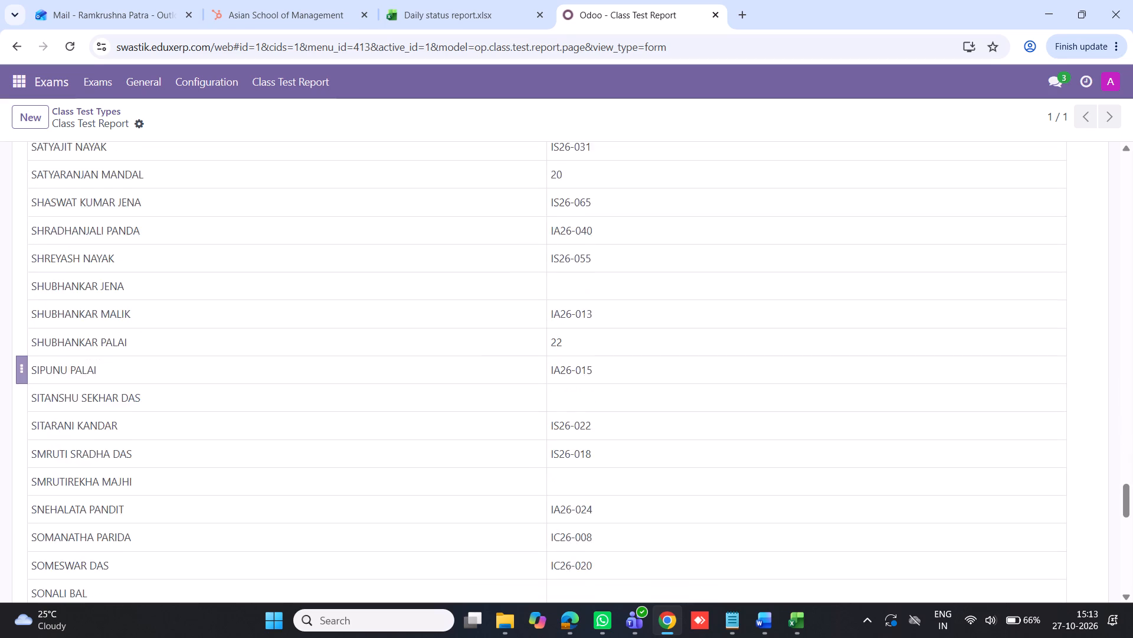
{"action": "scroll", "coordinate": [421, 388], "scroll_direction": "down", "scroll_amount": 16}
{"action": "scroll", "coordinate": [506, 409], "scroll_direction": "down", "scroll_amount": 3}
{"action": "scroll", "coordinate": [849, 445], "scroll_direction": "down", "scroll_amount": 4}
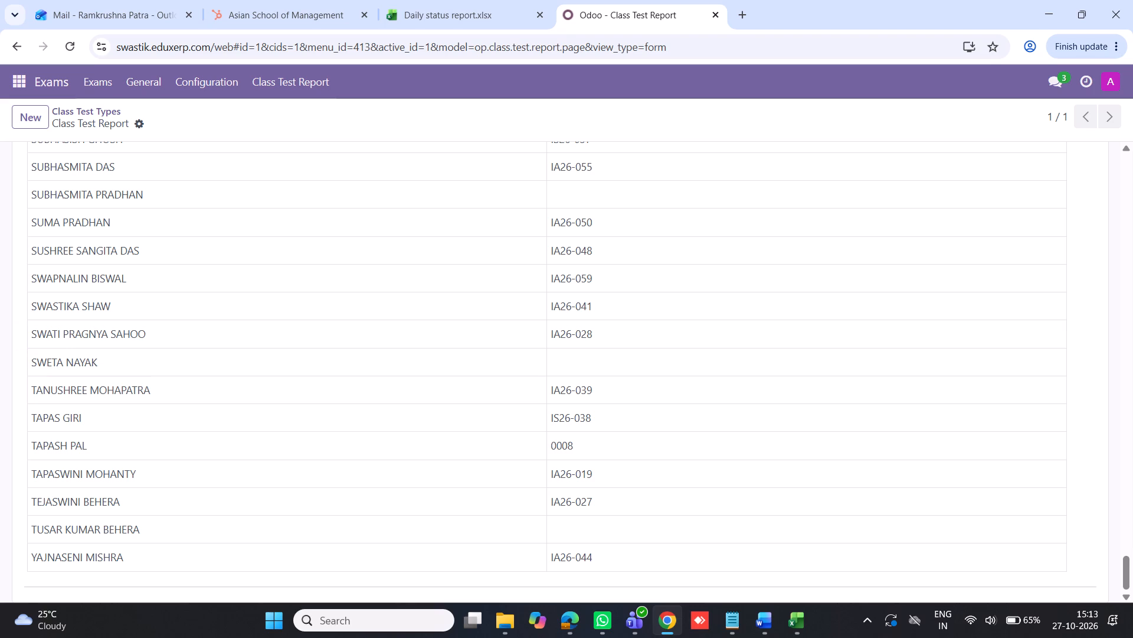
{"action": "scroll", "coordinate": [1087, 246], "scroll_direction": "up", "scroll_amount": 16}
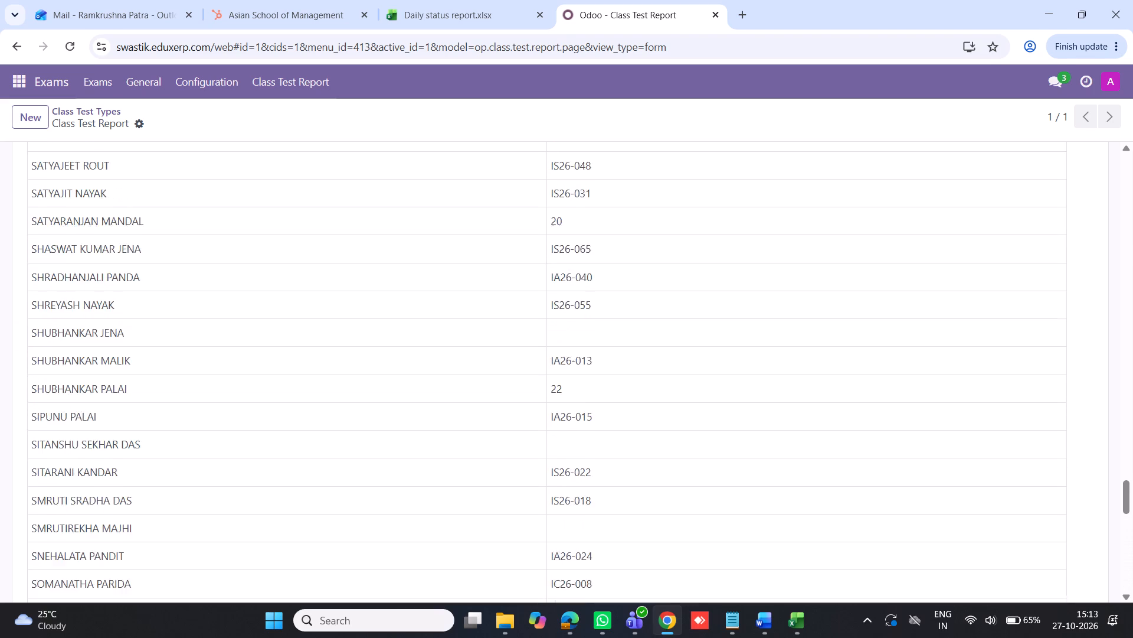
{"action": "scroll", "coordinate": [1088, 245], "scroll_direction": "up", "scroll_amount": 20}
{"action": "scroll", "coordinate": [1088, 245], "scroll_direction": "up", "scroll_amount": 11}
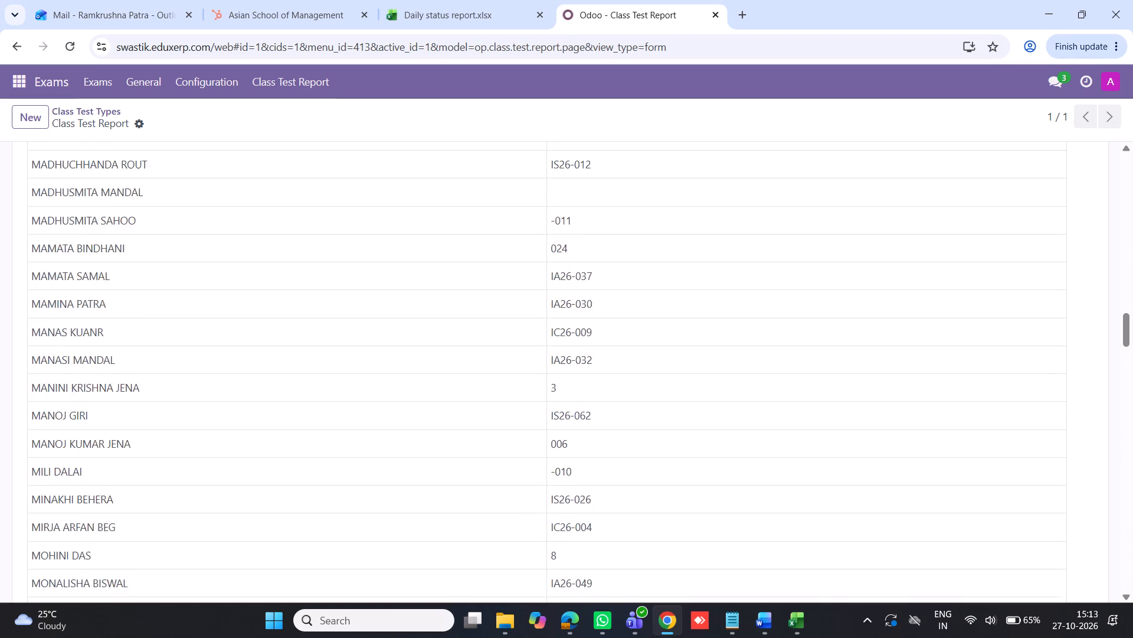
{"action": "scroll", "coordinate": [1096, 239], "scroll_direction": "up", "scroll_amount": 20}
{"action": "scroll", "coordinate": [1096, 239], "scroll_direction": "up", "scroll_amount": 11}
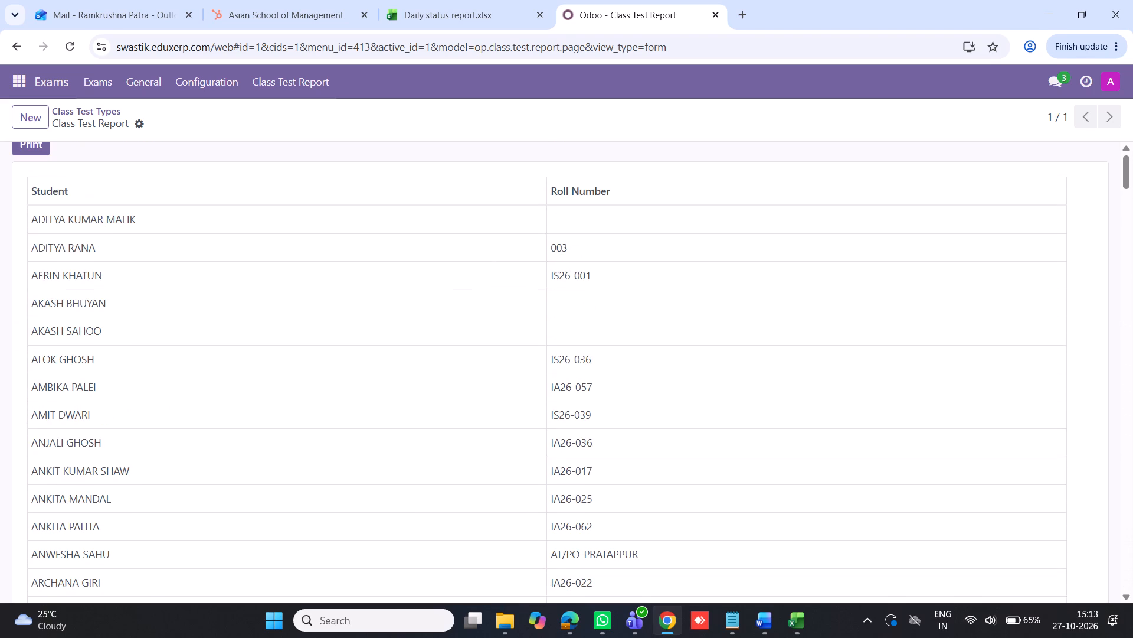
{"action": "scroll", "coordinate": [1096, 238], "scroll_direction": "up", "scroll_amount": 4}
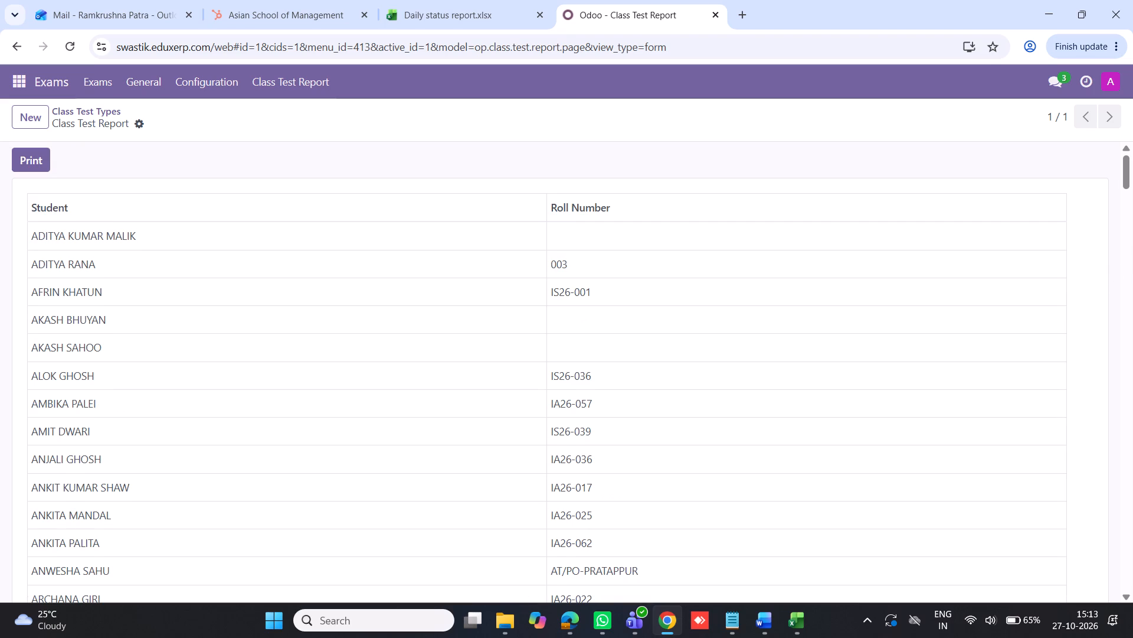
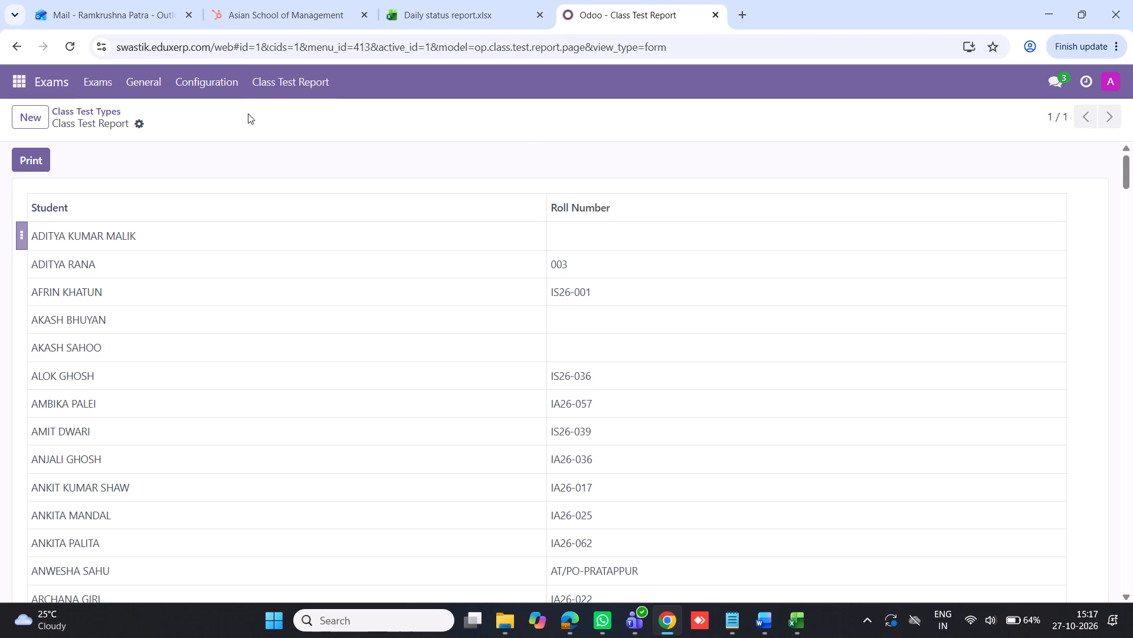
Open the class test types list, then show the Class Test Report for class 12.
{"action": "left_click", "coordinate": [210, 82]}
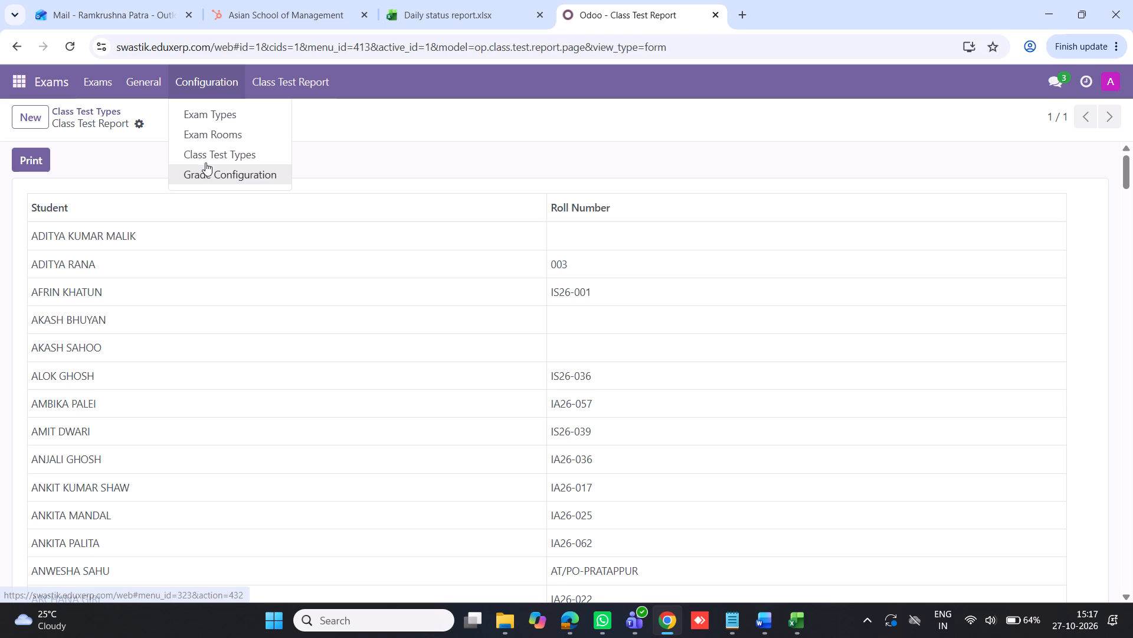
{"action": "left_click", "coordinate": [208, 161]}
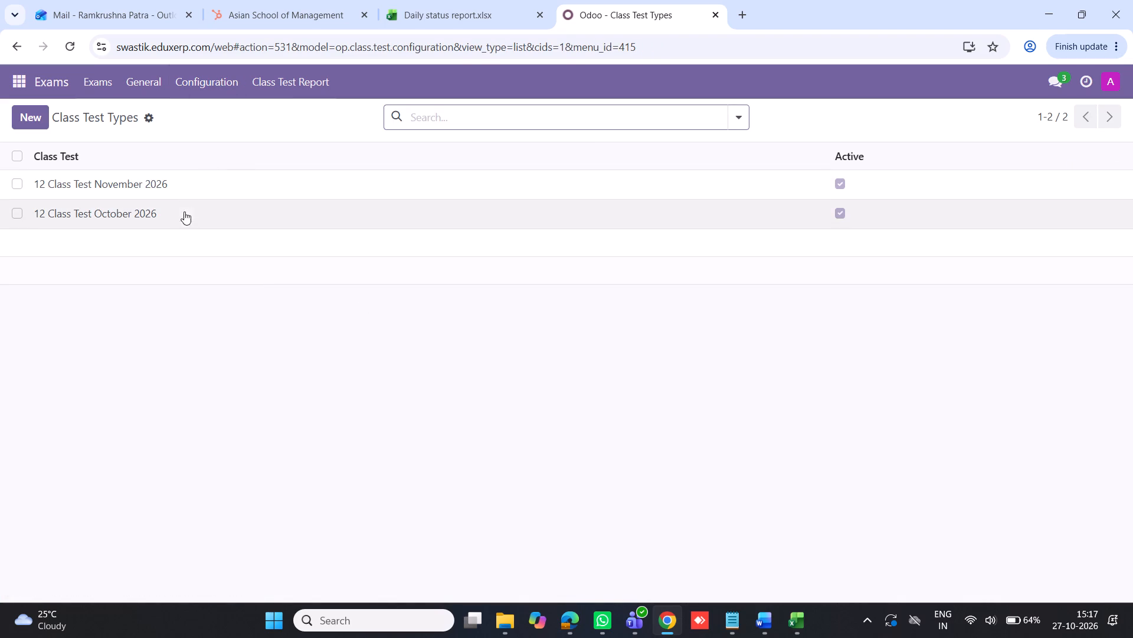
{"action": "left_click", "coordinate": [282, 83]}
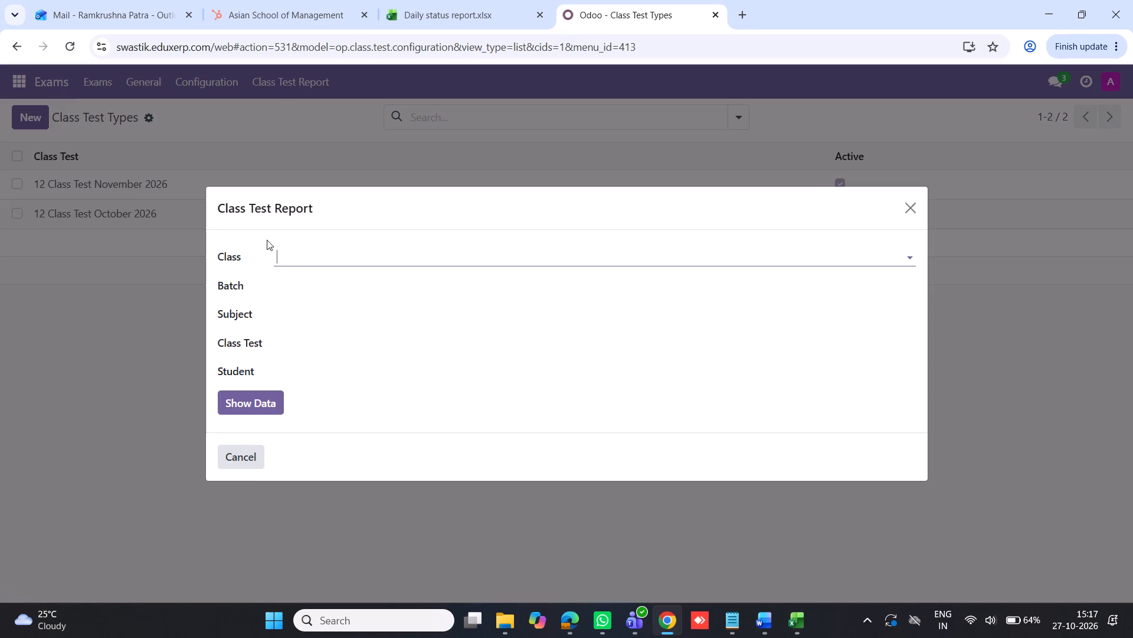
{"action": "left_click", "coordinate": [289, 344]}
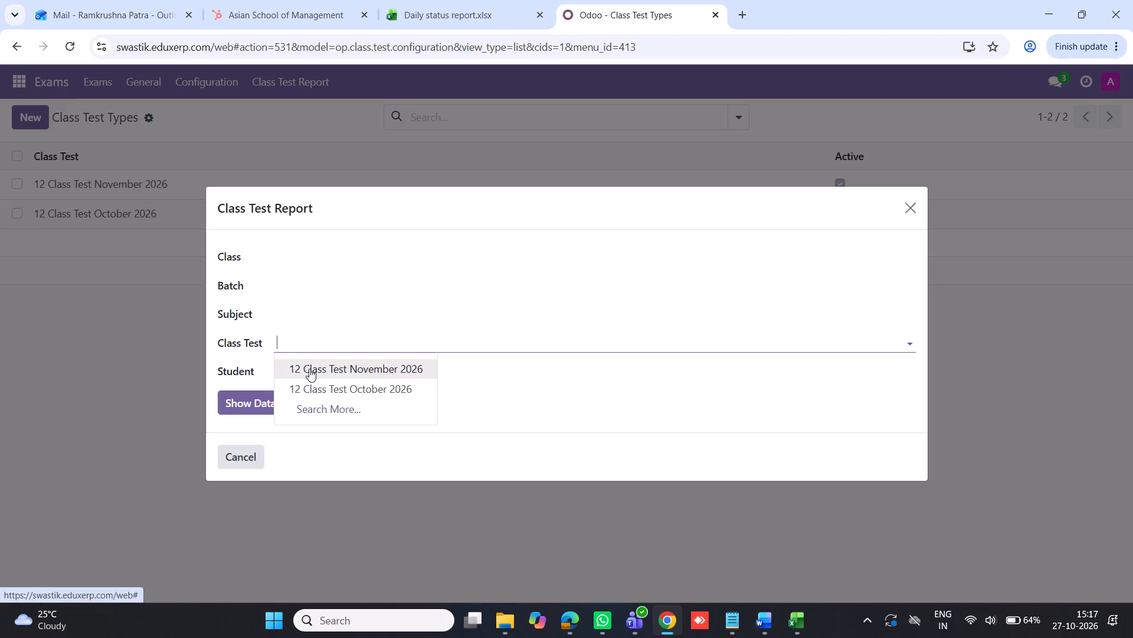
{"action": "left_click", "coordinate": [309, 369]}
{"action": "left_click", "coordinate": [249, 399]}
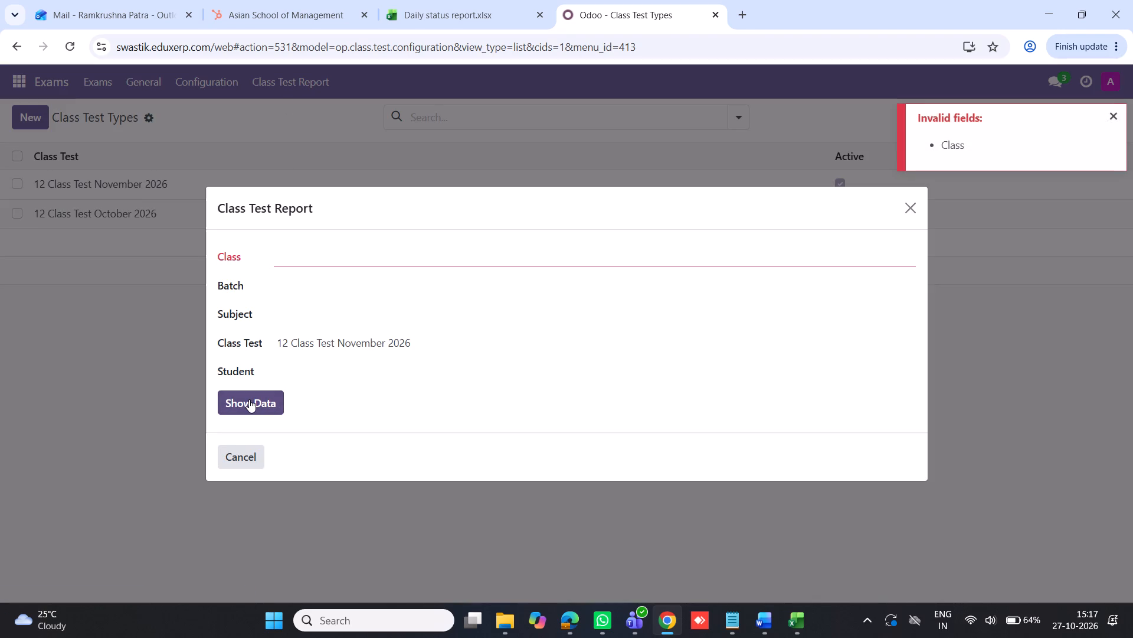
{"action": "left_click", "coordinate": [306, 253]}
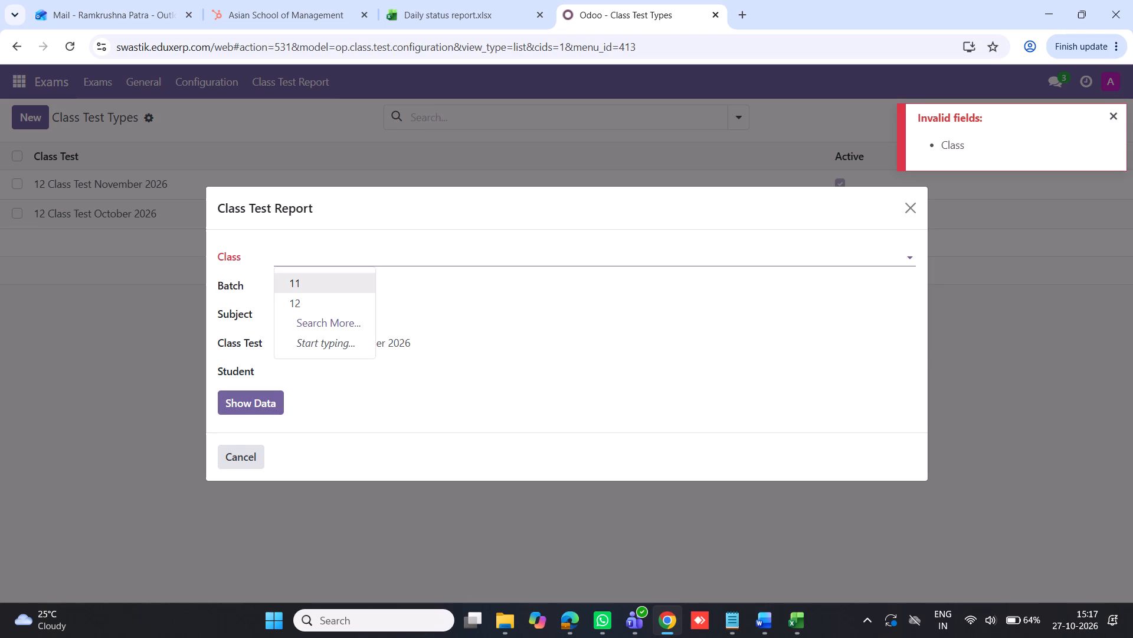
{"action": "left_click", "coordinate": [339, 217]}
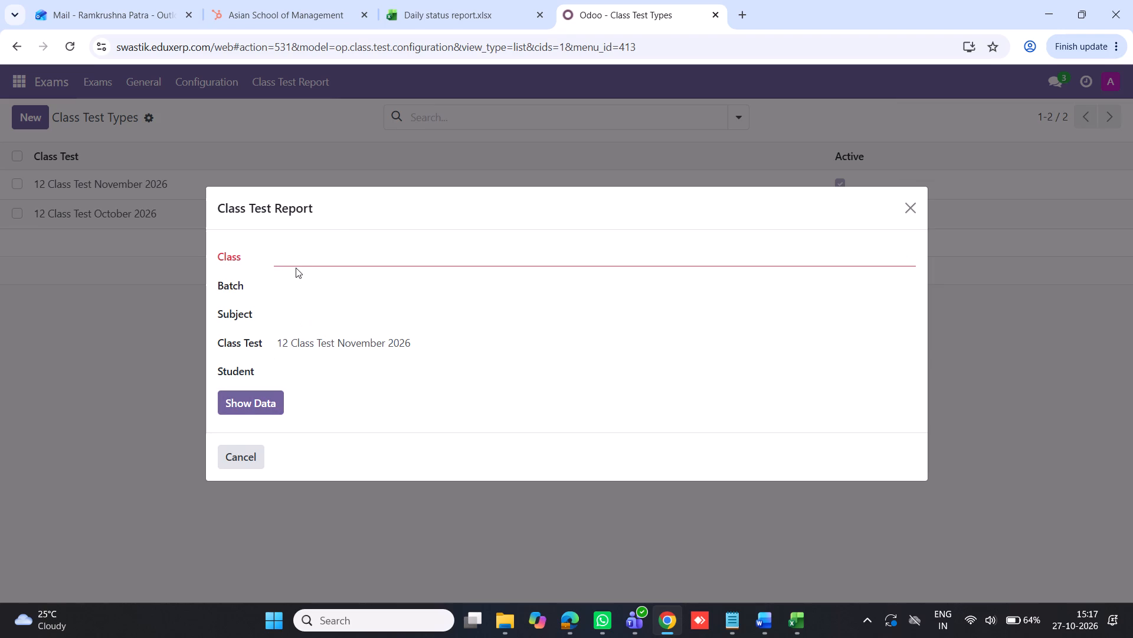
{"action": "left_click", "coordinate": [299, 261]}
{"action": "left_click", "coordinate": [303, 304]}
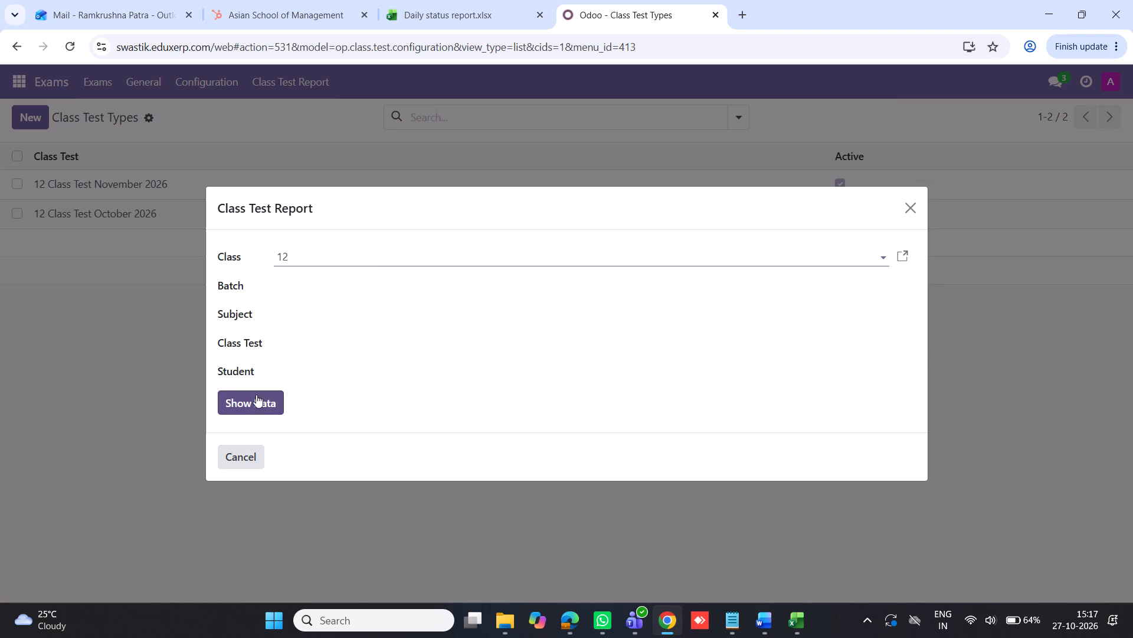
{"action": "left_click", "coordinate": [257, 401]}
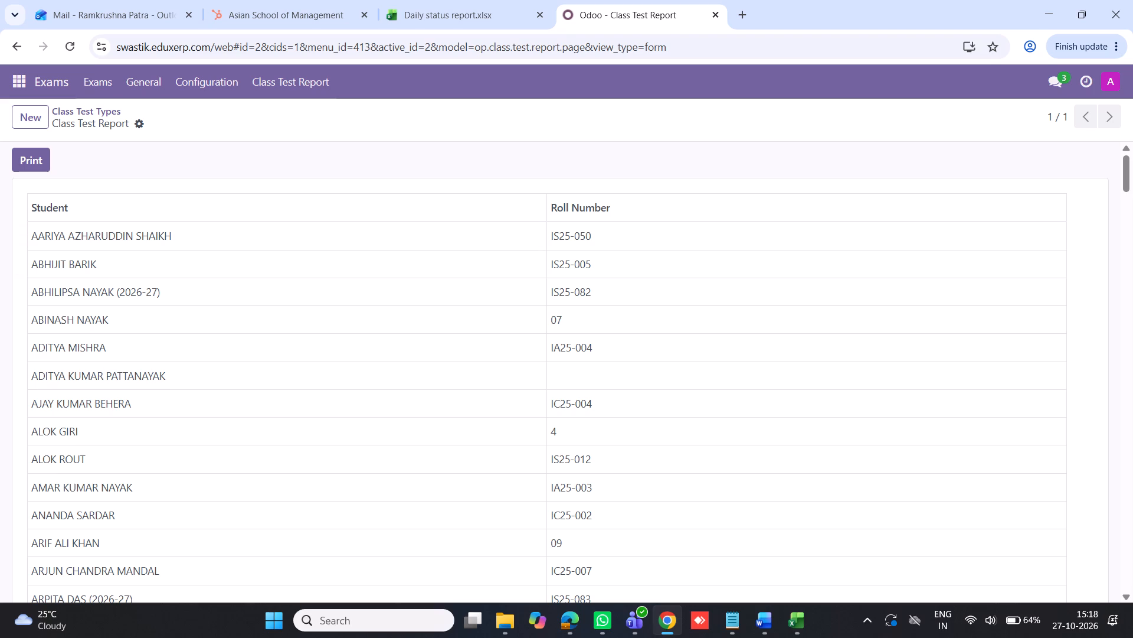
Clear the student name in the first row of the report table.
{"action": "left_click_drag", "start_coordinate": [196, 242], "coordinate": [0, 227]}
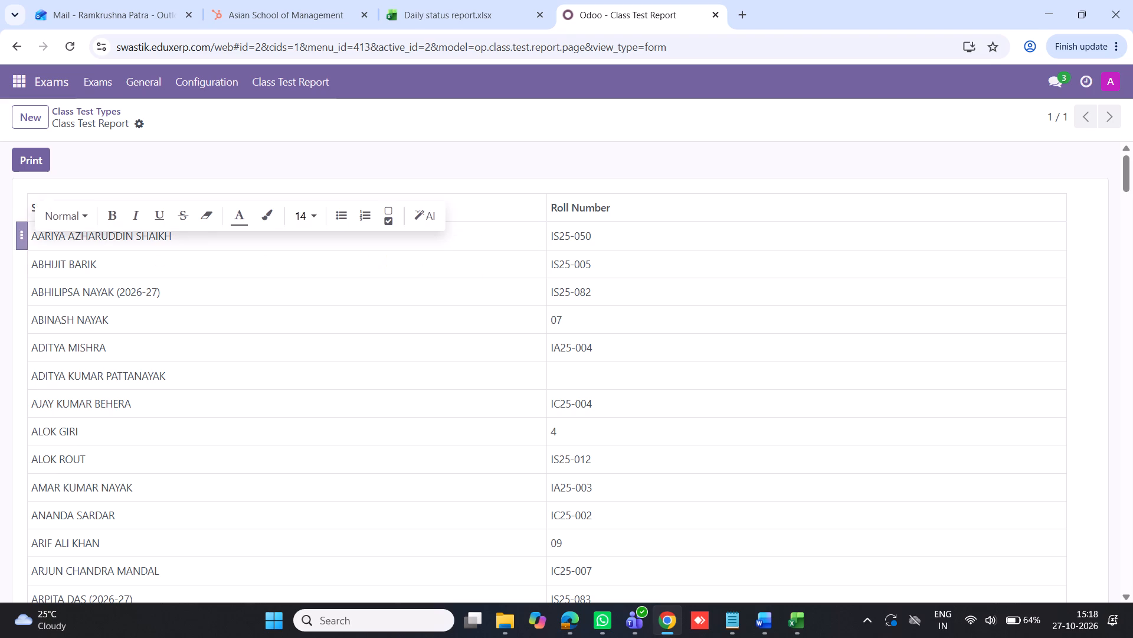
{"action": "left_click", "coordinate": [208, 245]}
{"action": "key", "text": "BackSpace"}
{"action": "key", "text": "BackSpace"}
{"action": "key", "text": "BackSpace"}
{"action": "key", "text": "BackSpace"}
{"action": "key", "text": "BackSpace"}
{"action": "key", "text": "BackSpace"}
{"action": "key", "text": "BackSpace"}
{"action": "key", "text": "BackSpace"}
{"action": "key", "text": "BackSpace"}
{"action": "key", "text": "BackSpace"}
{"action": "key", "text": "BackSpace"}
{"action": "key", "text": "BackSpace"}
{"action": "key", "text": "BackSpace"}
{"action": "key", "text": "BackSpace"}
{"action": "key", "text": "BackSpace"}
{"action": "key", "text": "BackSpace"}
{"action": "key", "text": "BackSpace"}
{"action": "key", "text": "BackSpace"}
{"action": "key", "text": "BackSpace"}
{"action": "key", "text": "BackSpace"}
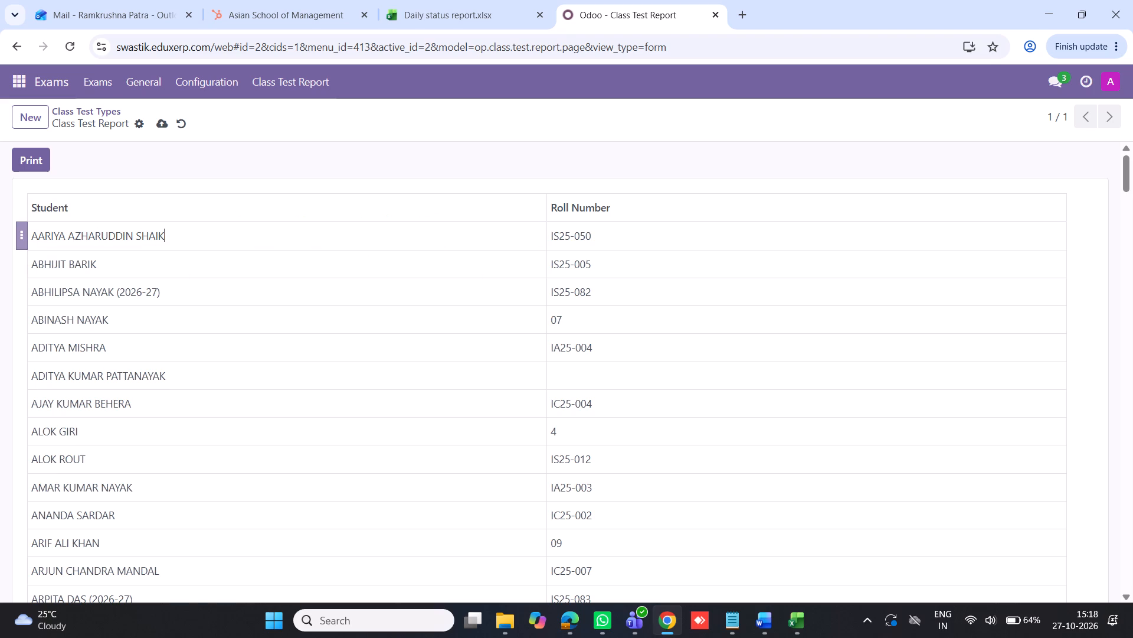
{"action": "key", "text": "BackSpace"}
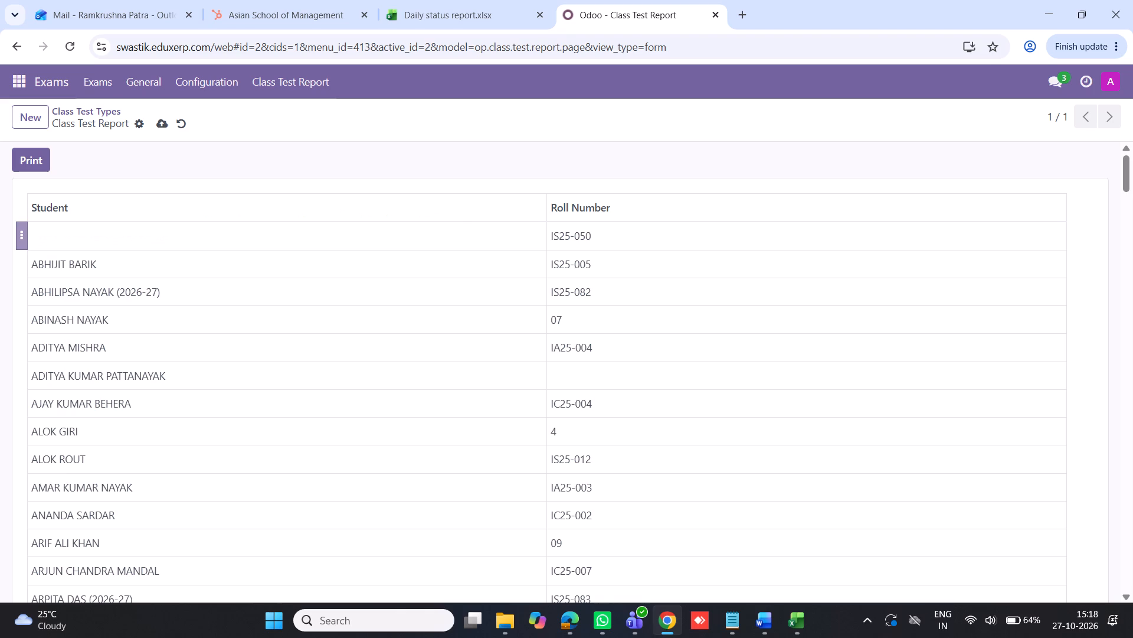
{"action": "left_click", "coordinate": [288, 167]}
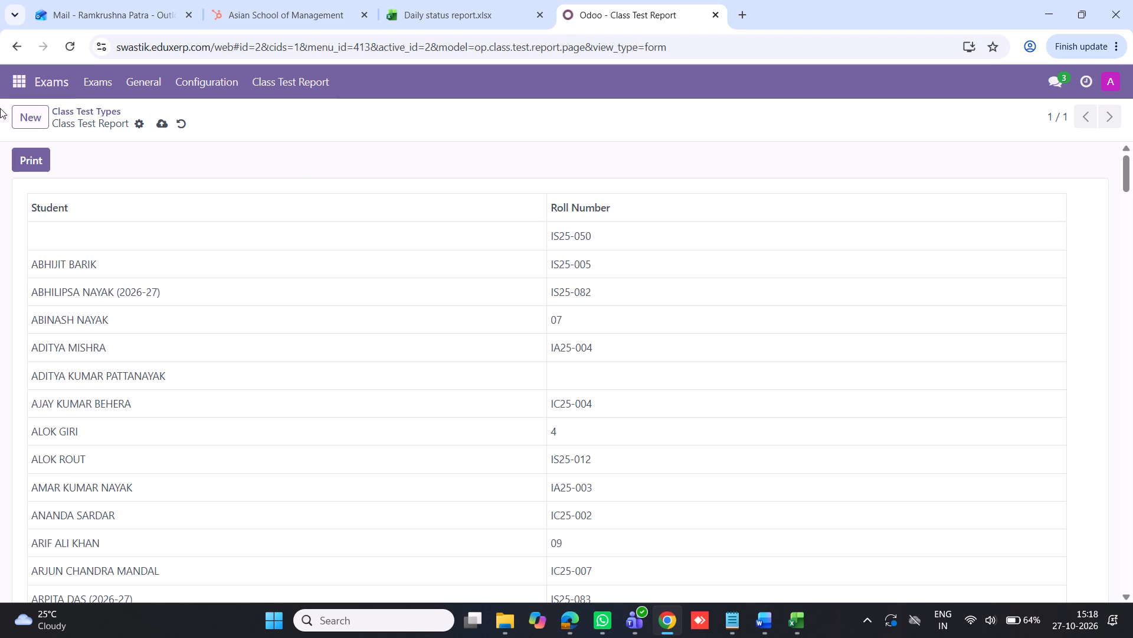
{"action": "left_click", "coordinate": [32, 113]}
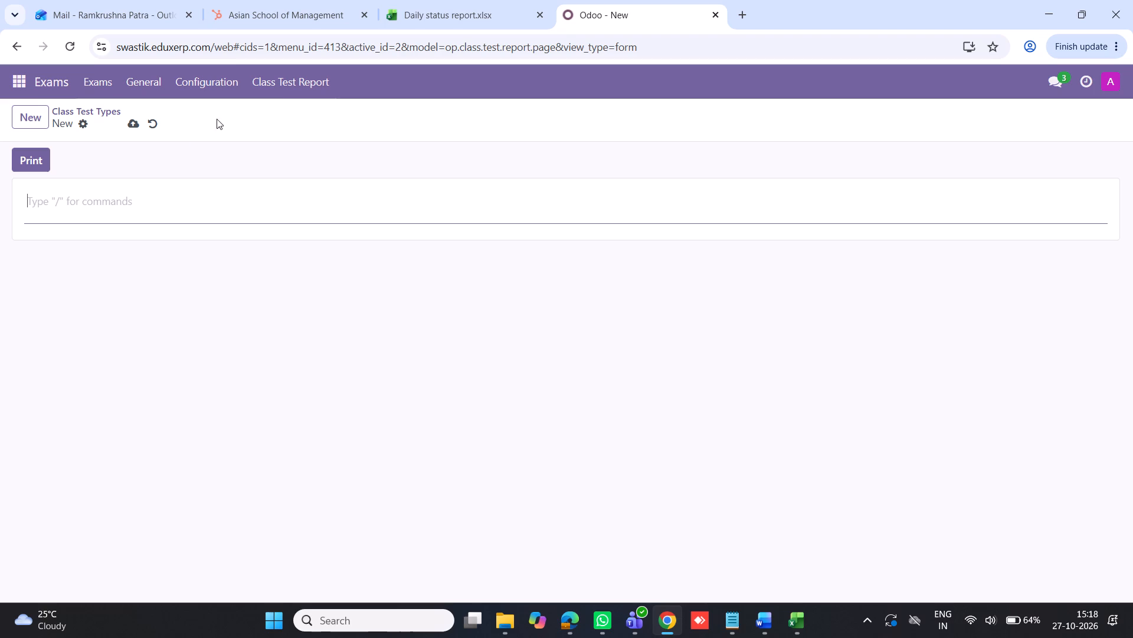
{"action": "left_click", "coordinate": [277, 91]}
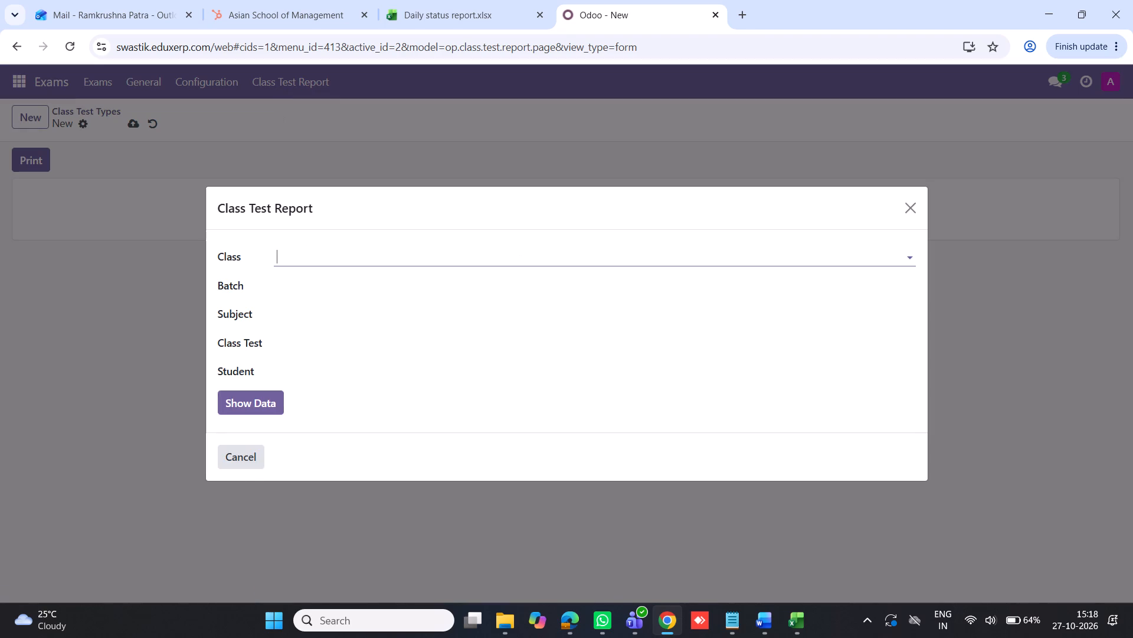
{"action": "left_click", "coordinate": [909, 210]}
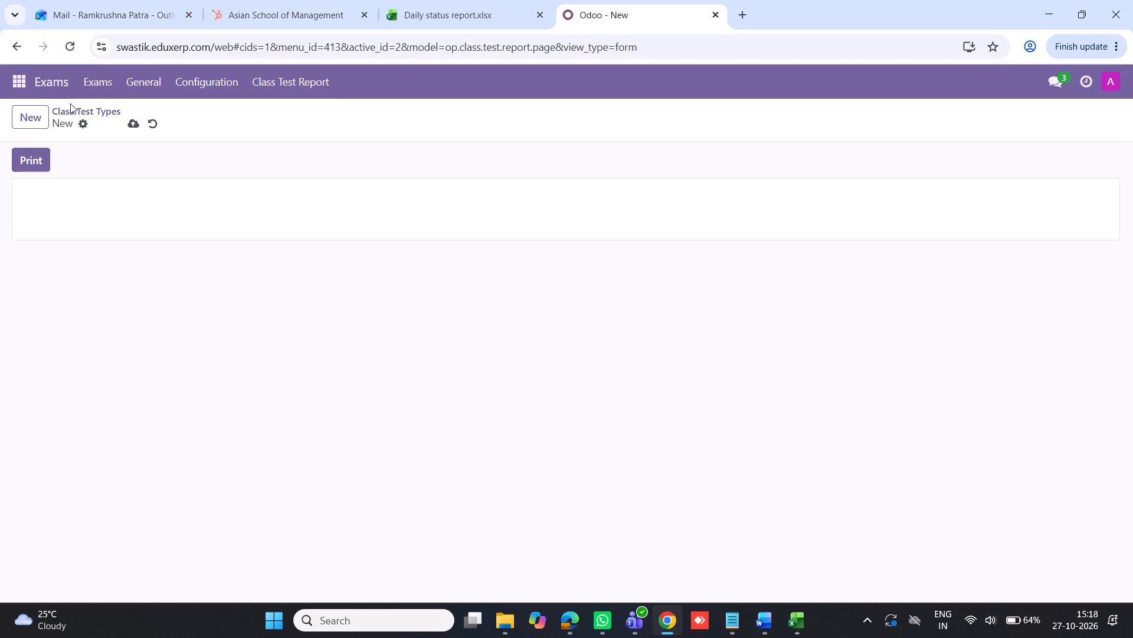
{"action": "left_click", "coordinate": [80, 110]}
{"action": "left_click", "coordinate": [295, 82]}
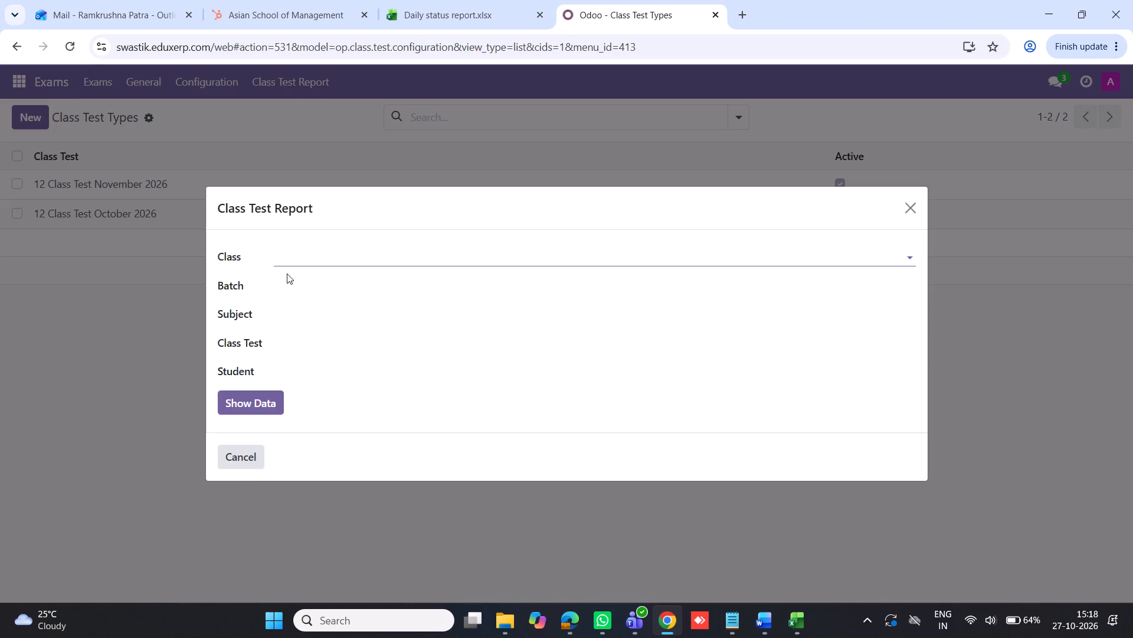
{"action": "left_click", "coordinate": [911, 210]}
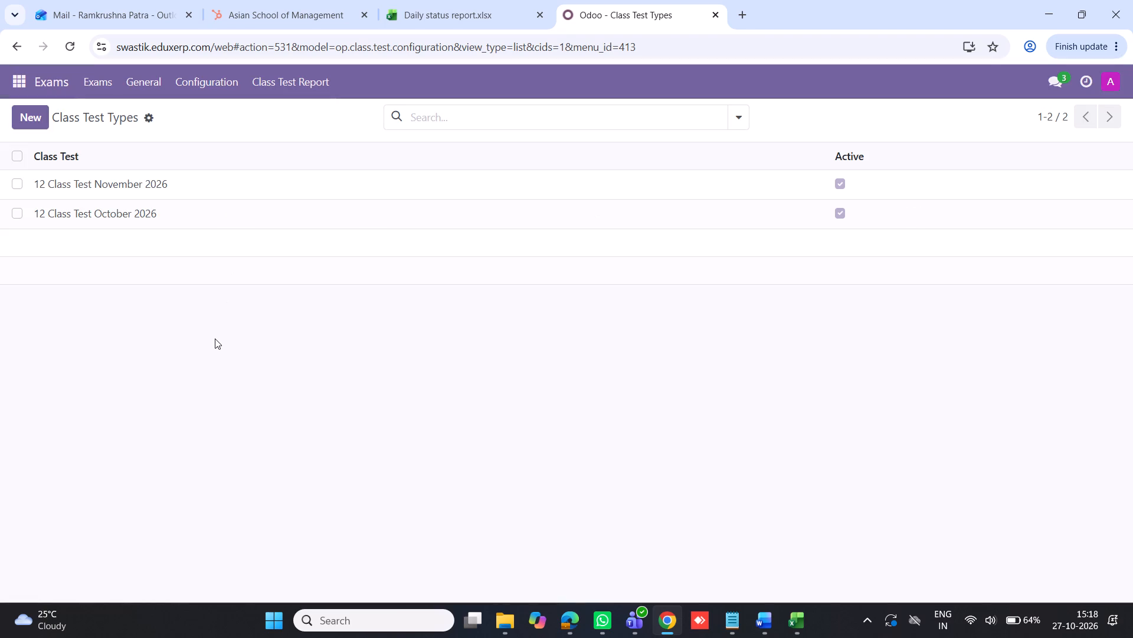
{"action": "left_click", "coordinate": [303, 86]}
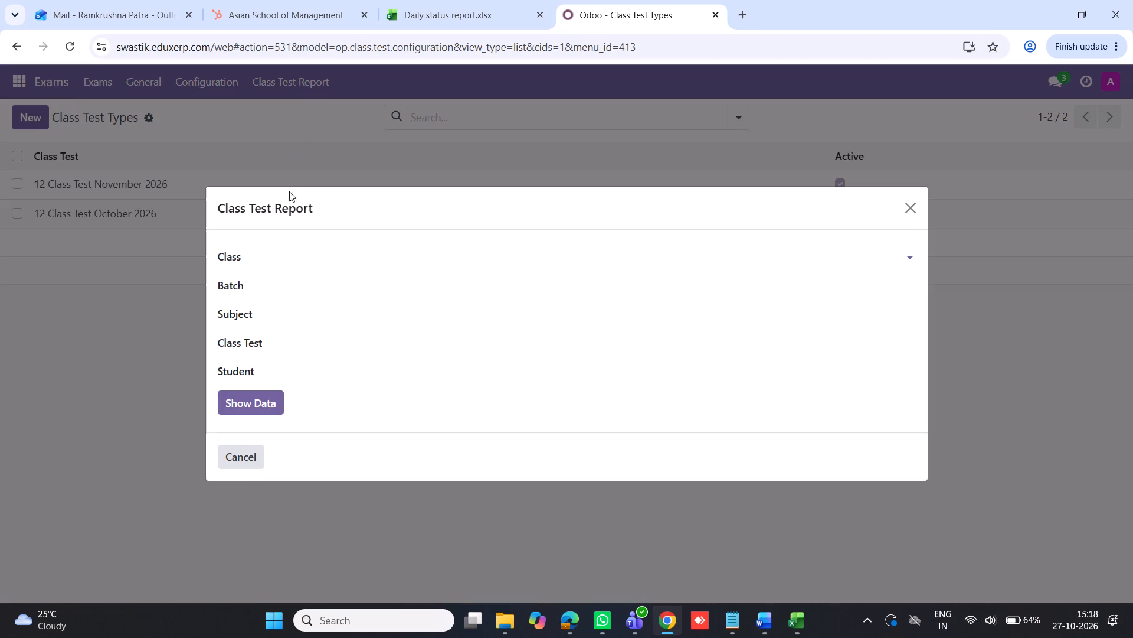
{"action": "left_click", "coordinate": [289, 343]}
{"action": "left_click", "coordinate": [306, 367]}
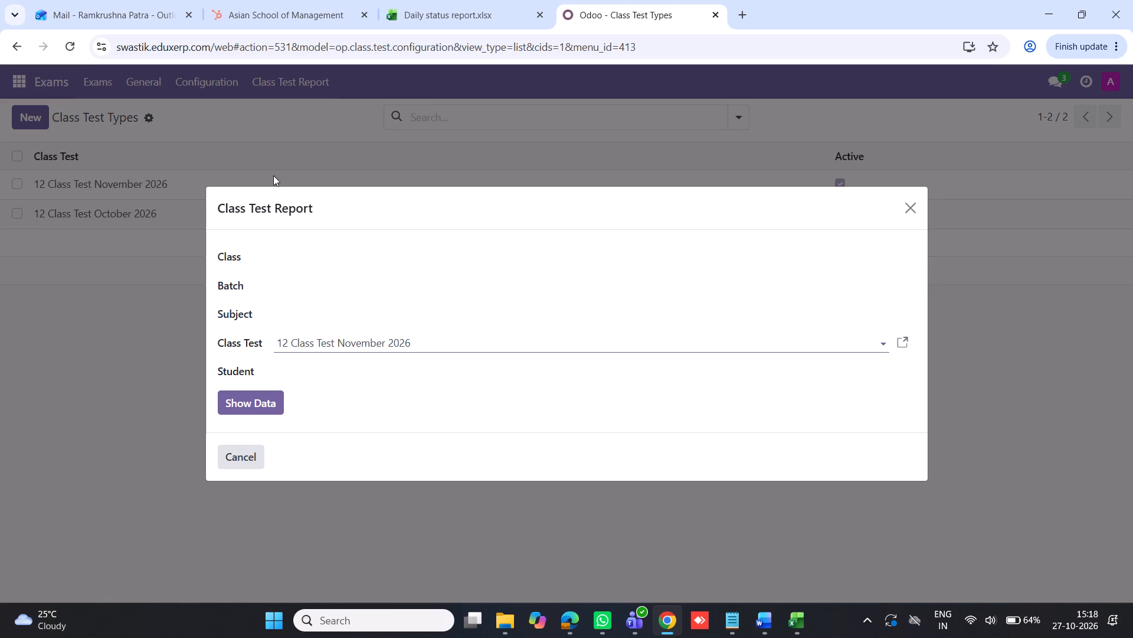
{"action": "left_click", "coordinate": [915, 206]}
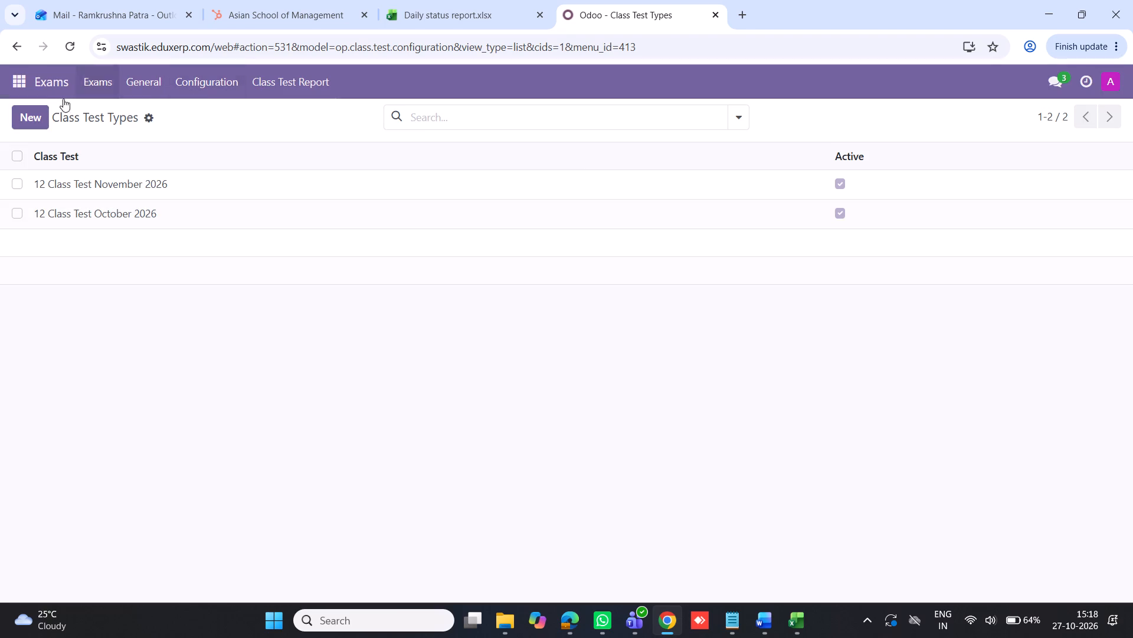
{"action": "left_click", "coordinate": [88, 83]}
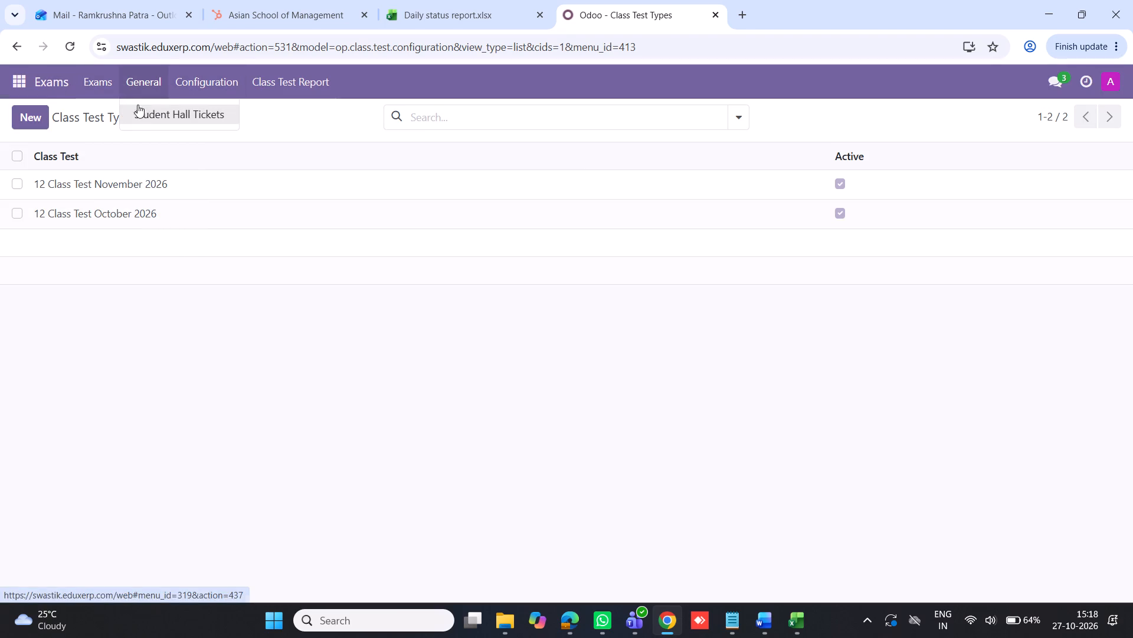
Show the Class Test Report for class 12 and "12 Class Test November 2026".
{"action": "left_click", "coordinate": [268, 87]}
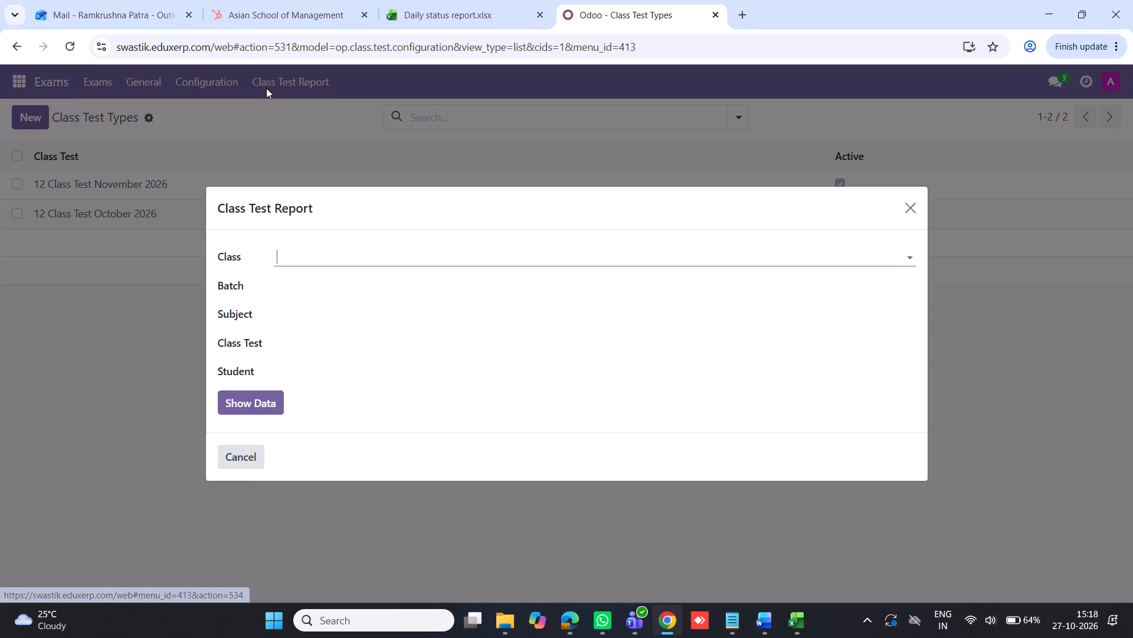
{"action": "left_click", "coordinate": [289, 250]}
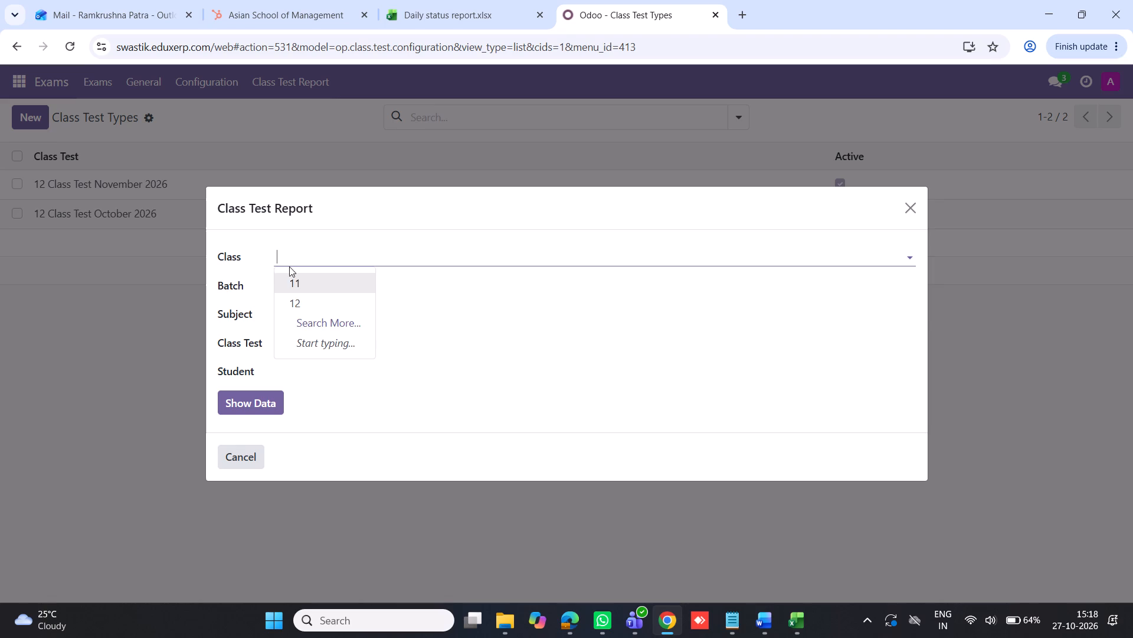
{"action": "left_click", "coordinate": [296, 298]}
{"action": "left_click", "coordinate": [297, 341]}
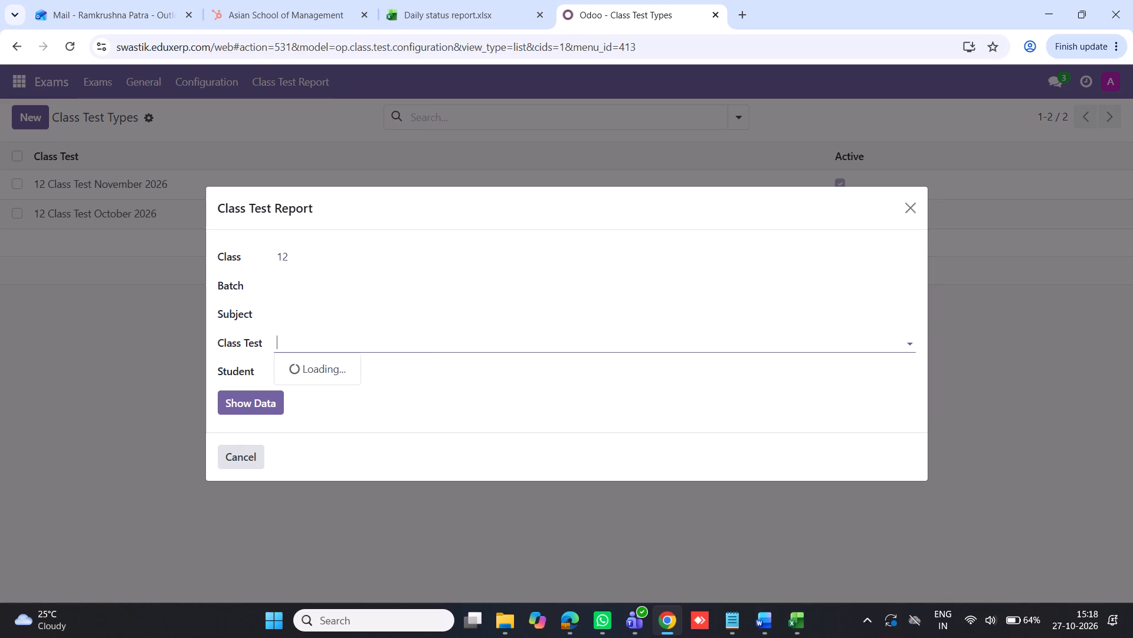
{"action": "left_click", "coordinate": [304, 363]}
{"action": "left_click", "coordinate": [261, 403]}
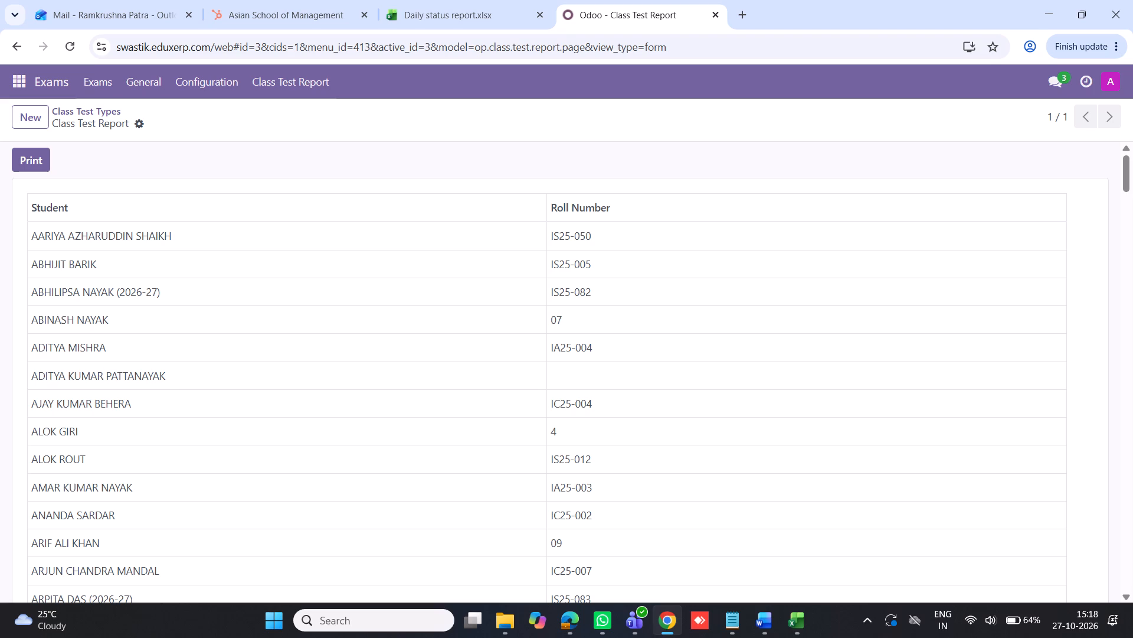
Start a new blank class test report.
{"action": "left_click", "coordinate": [28, 116]}
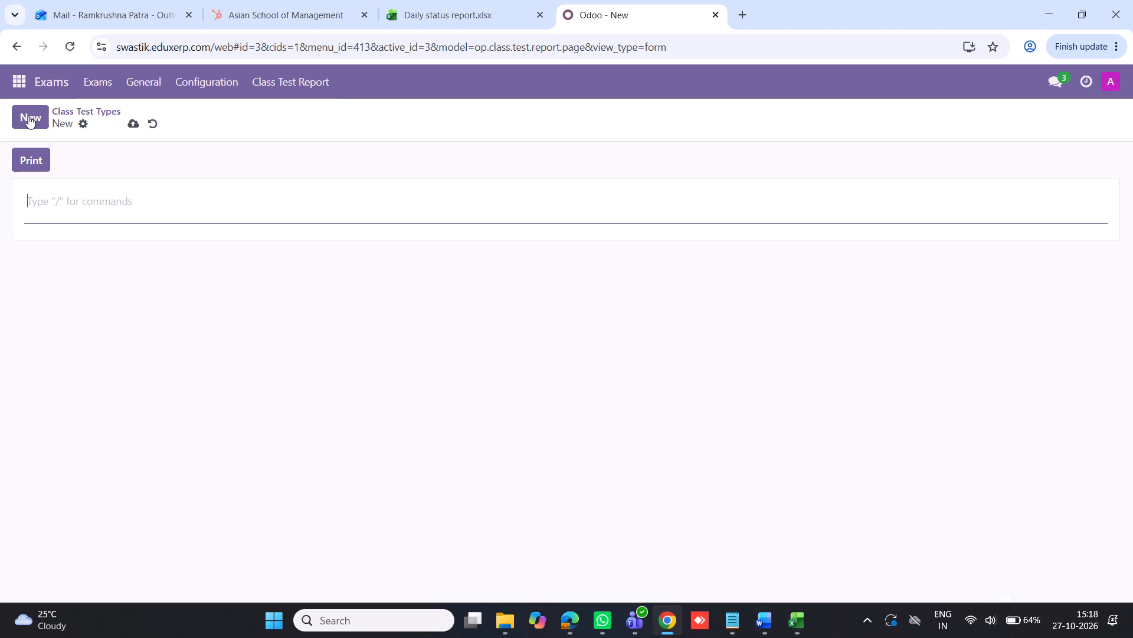
{"action": "left_click", "coordinate": [58, 200]}
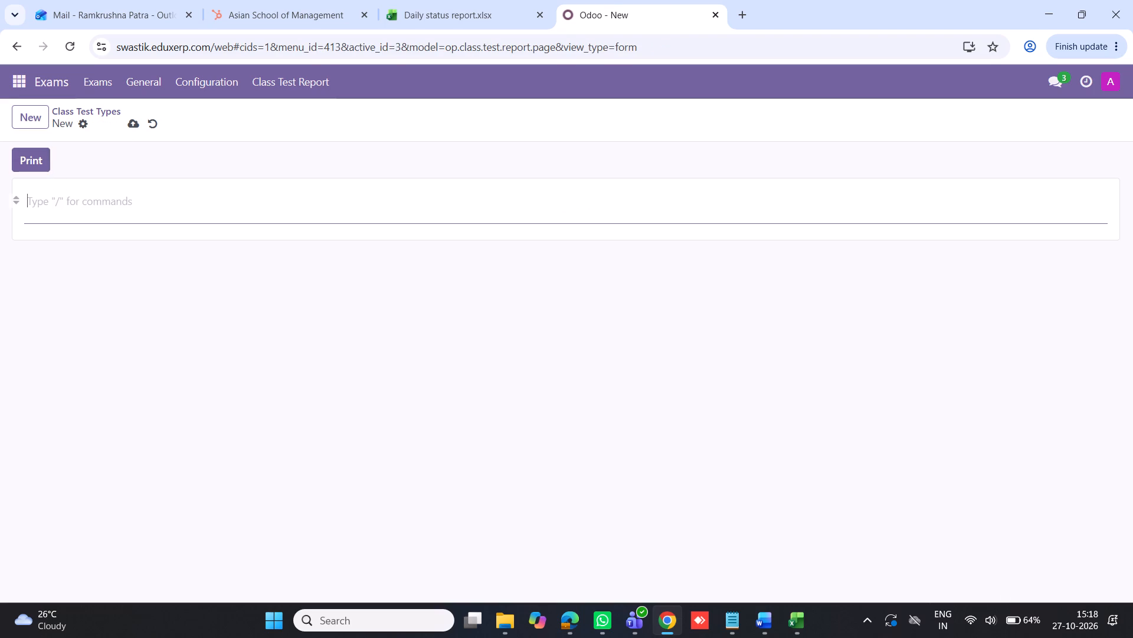
{"action": "left_click", "coordinate": [17, 200]}
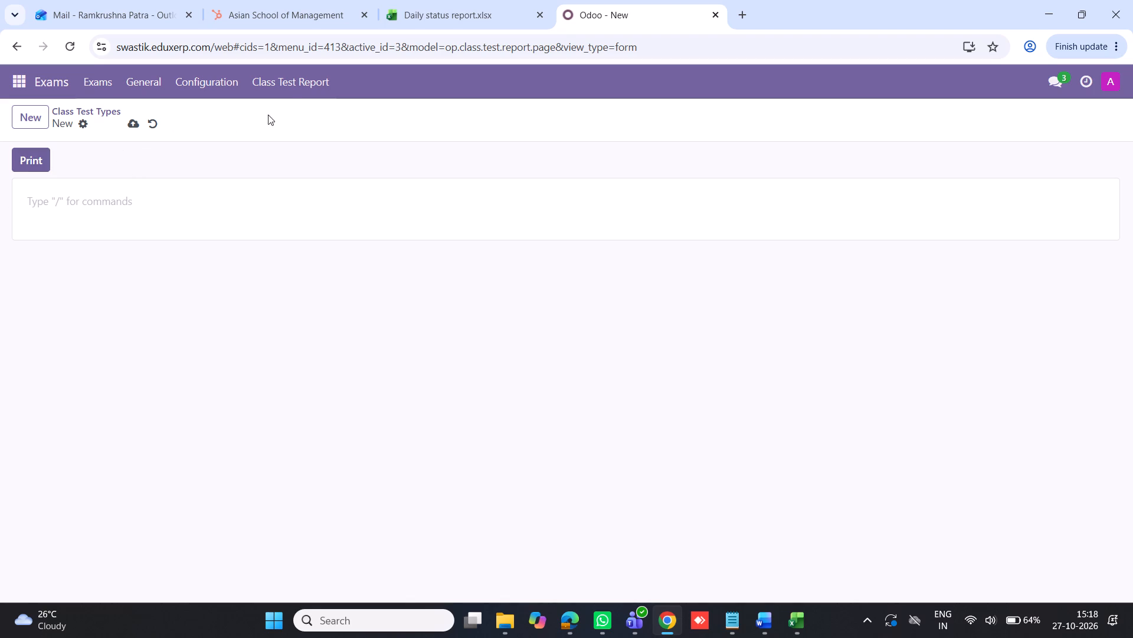
{"action": "left_click", "coordinate": [288, 83]}
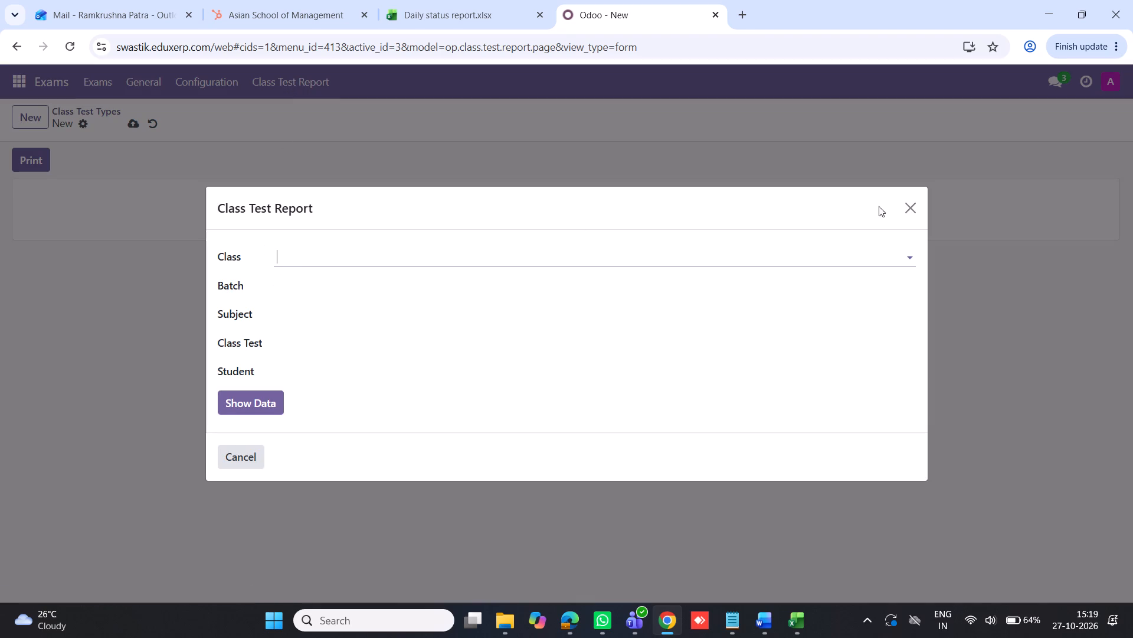
{"action": "left_click", "coordinate": [913, 207]}
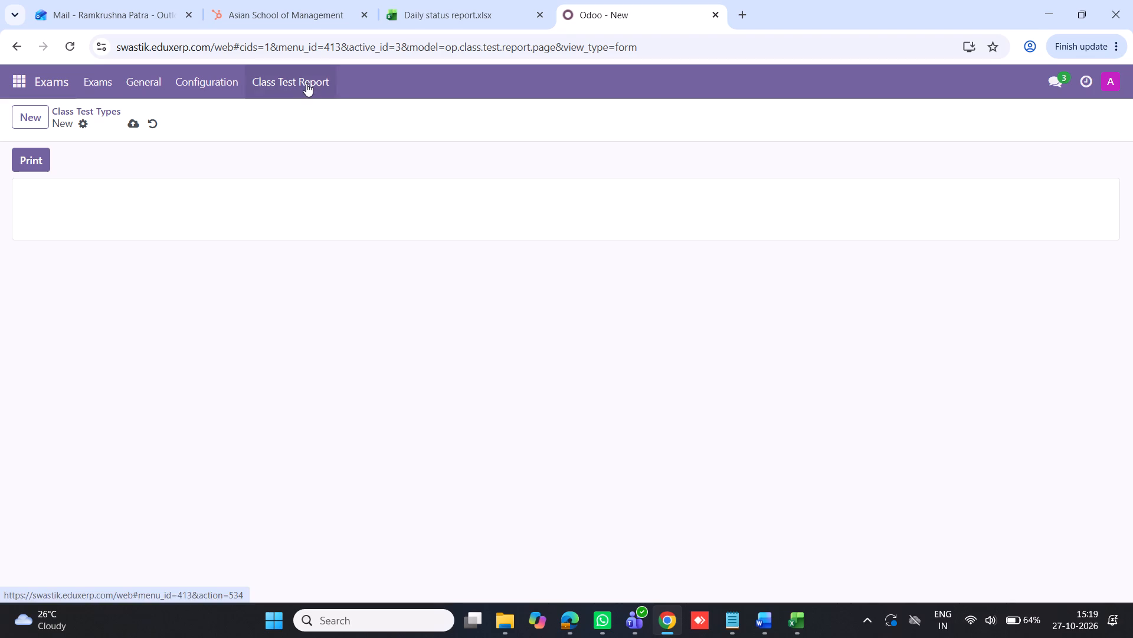
{"action": "left_click", "coordinate": [667, 80]}
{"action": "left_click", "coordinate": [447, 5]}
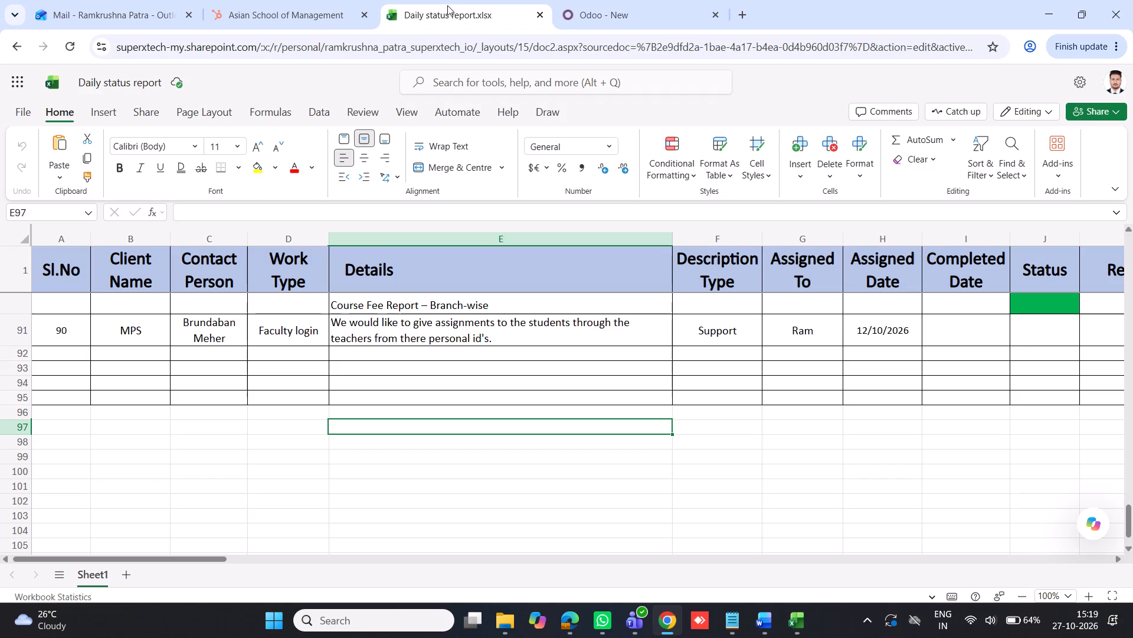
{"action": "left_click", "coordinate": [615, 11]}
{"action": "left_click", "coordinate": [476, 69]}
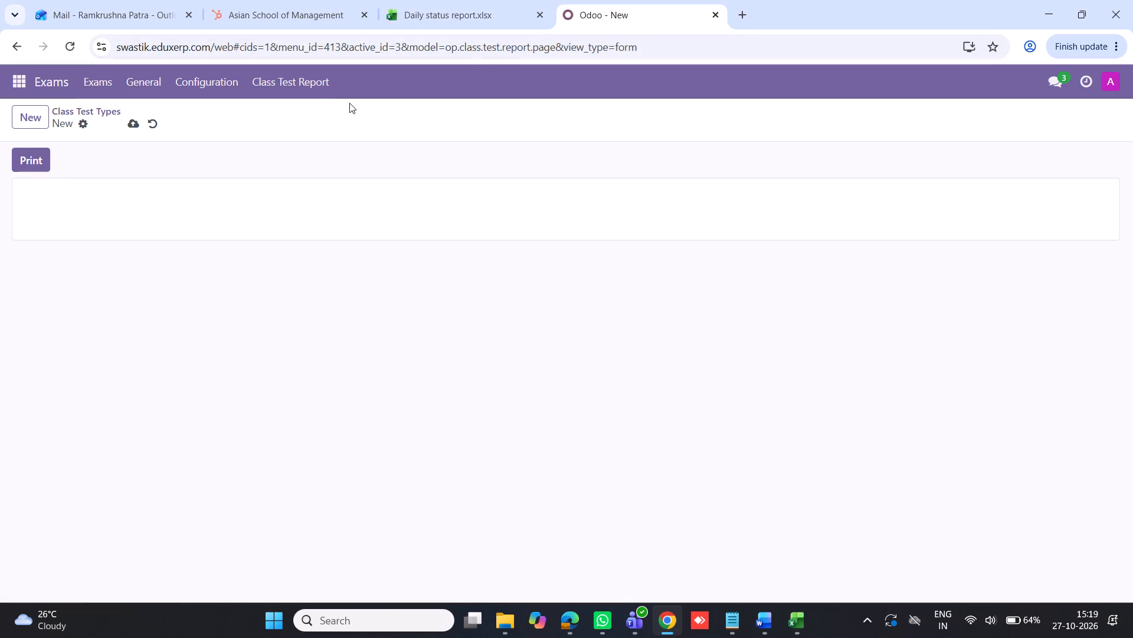